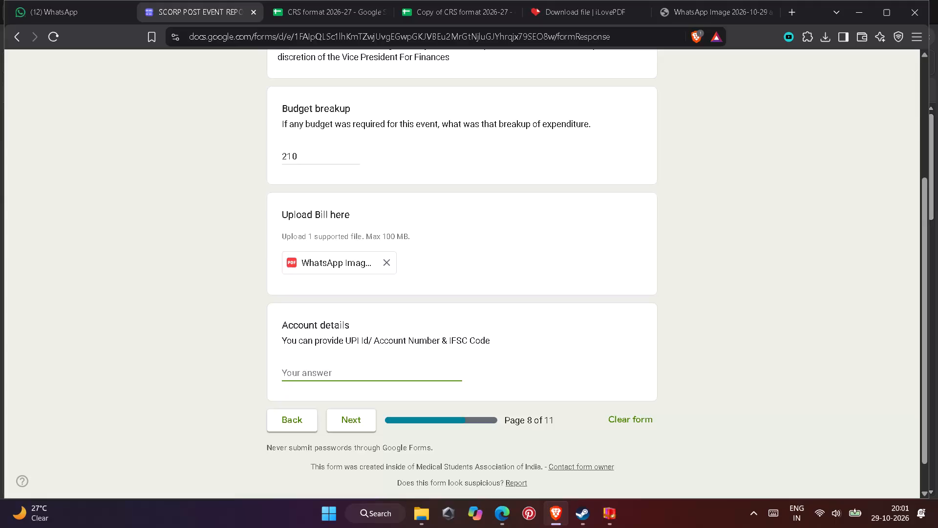
Enter the copied UPI ID as the Account details answer and advance the form to the Follow up page.
{"action": "key", "text": "ctrl+v"}
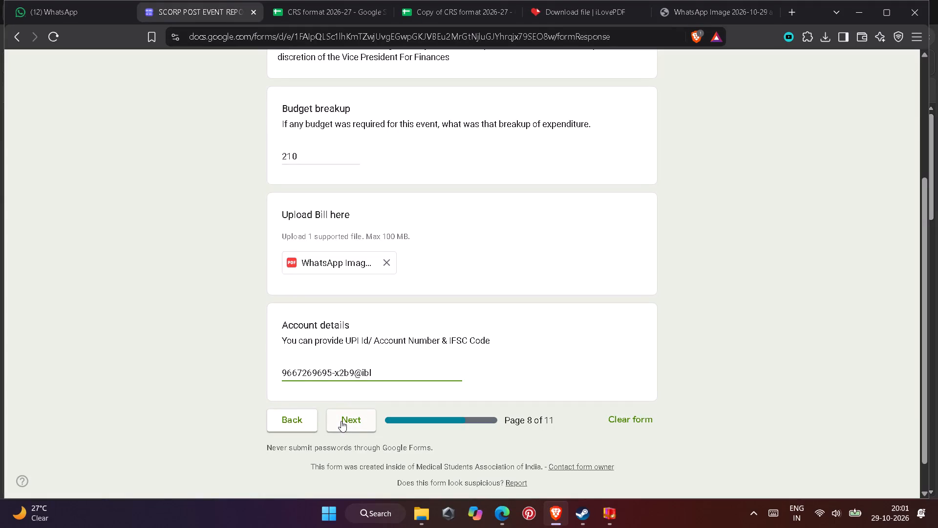
{"action": "left_click", "coordinate": [341, 421]}
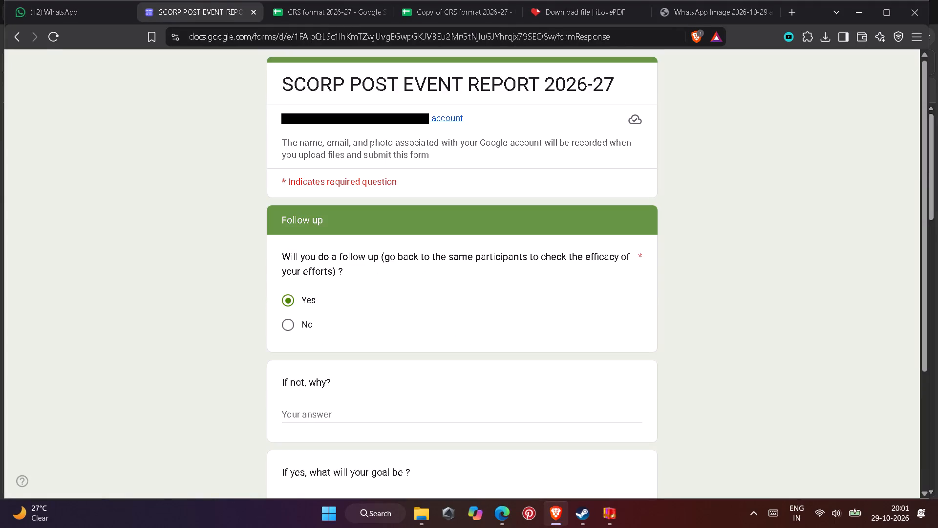
Open the existing answer to "If yes, what will your goal be ?" for editing.
{"action": "scroll", "coordinate": [329, 391], "scroll_direction": "down", "scroll_amount": 3}
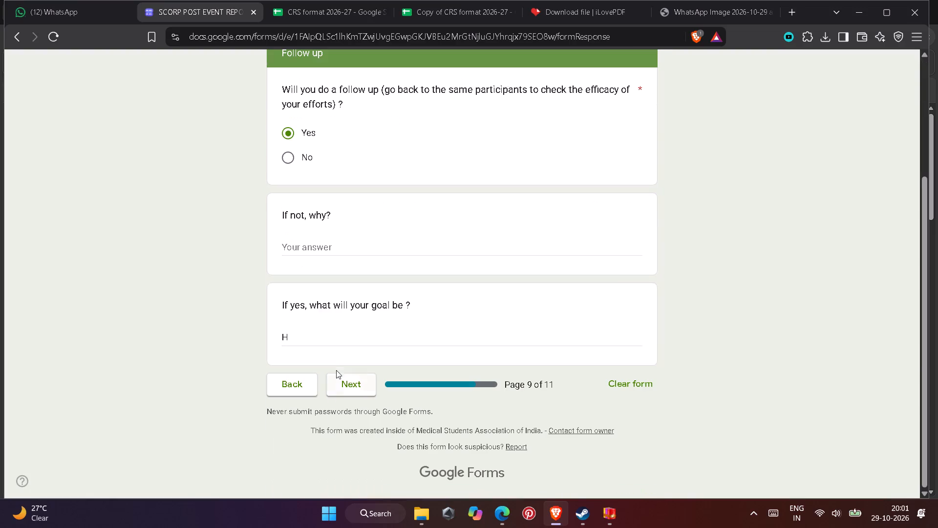
{"action": "left_click", "coordinate": [296, 341]}
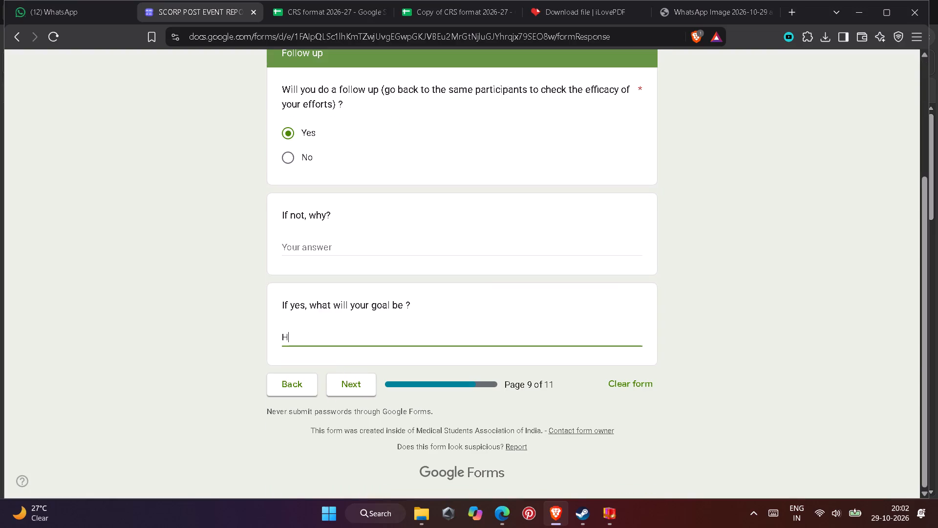
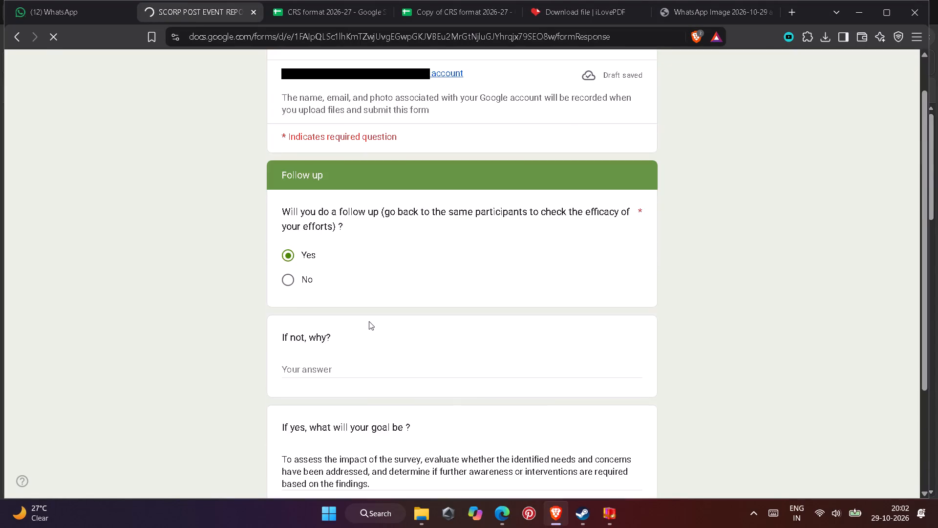
Set the satisfaction ratings for the team's efforts and for the event's impact to 9 each.
{"action": "scroll", "coordinate": [369, 321], "scroll_direction": "down", "scroll_amount": 3}
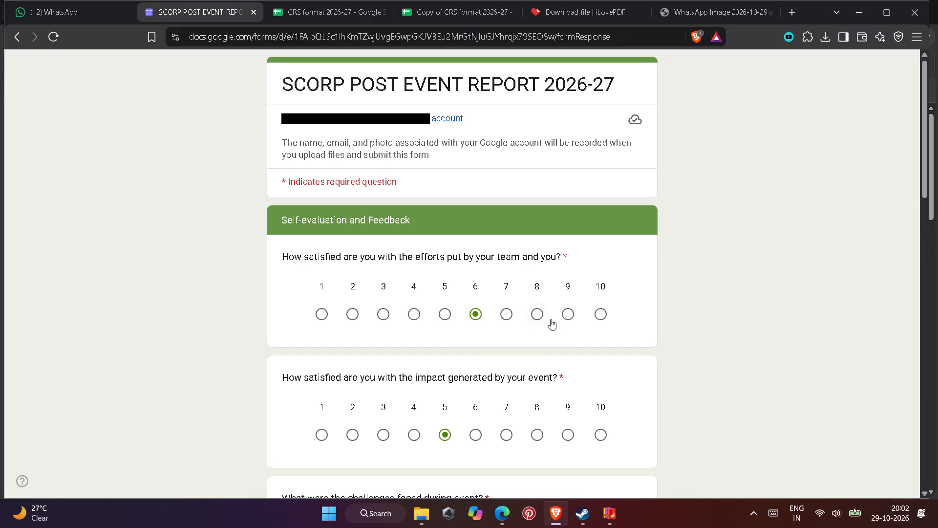
{"action": "left_click", "coordinate": [564, 310]}
{"action": "scroll", "coordinate": [467, 310], "scroll_direction": "down", "scroll_amount": 1}
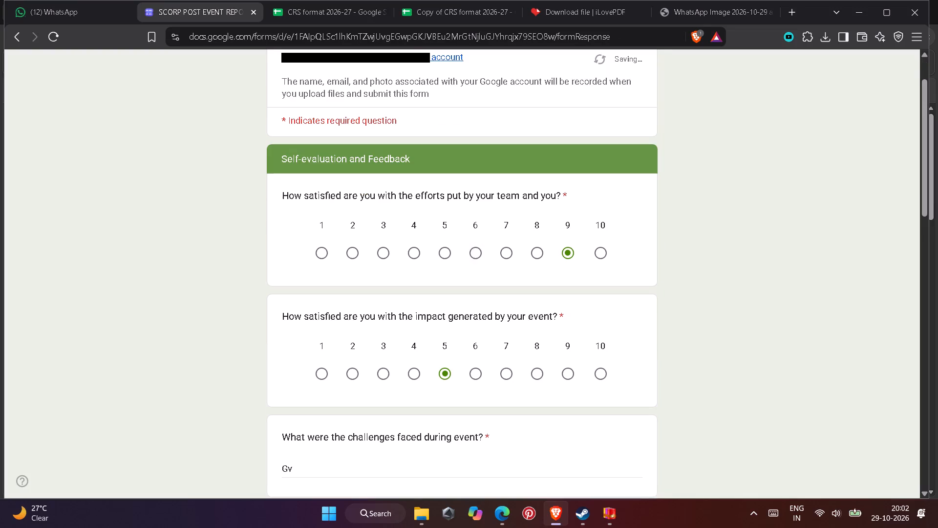
{"action": "left_click", "coordinate": [568, 374]}
Clear the existing answers about the challenges faced during the event and what could have been done better.
{"action": "scroll", "coordinate": [499, 351], "scroll_direction": "down", "scroll_amount": 3}
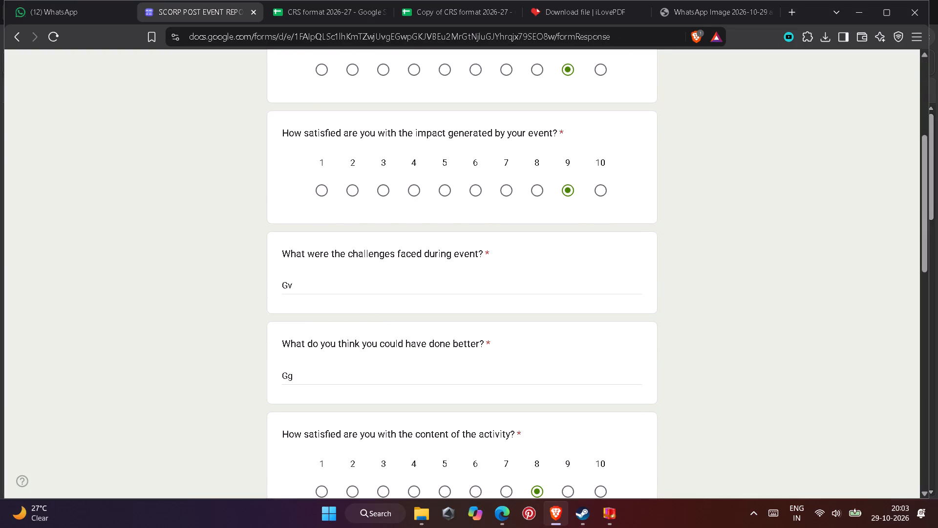
{"action": "left_click", "coordinate": [322, 287]}
{"action": "key", "text": "BackSpace"}
{"action": "key", "text": "BackSpace"}
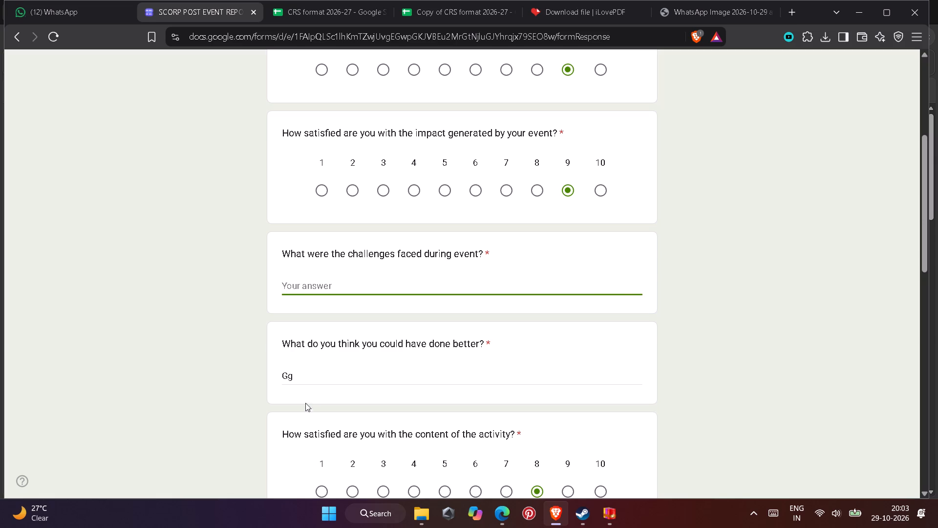
{"action": "left_click", "coordinate": [317, 372]}
{"action": "key", "text": "BackSpace"}
{"action": "key", "text": "BackSpace"}
{"action": "key", "text": "BackSpace"}
Set the satisfaction ratings for the activity's content, the activity's methodology and the national team's involvement to 9 each.
{"action": "scroll", "coordinate": [315, 381], "scroll_direction": "down", "scroll_amount": 3}
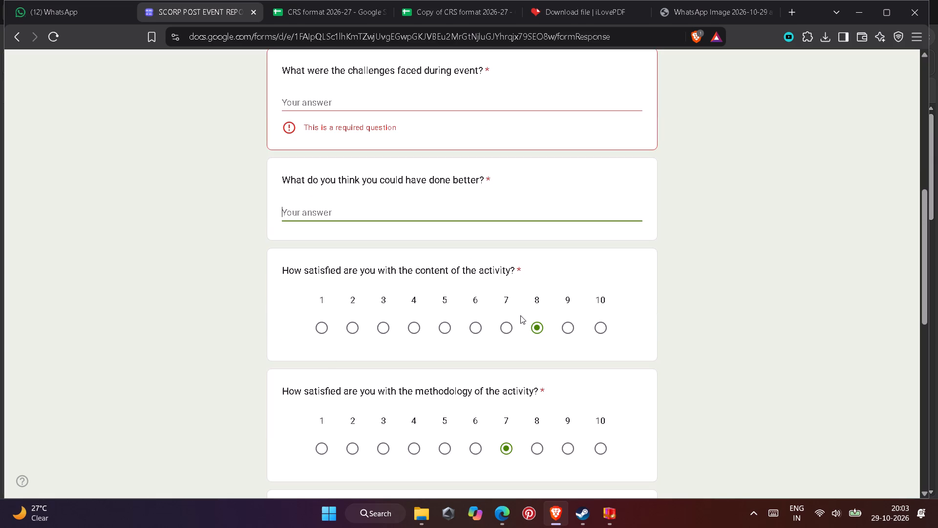
{"action": "left_click", "coordinate": [567, 327]}
{"action": "left_click", "coordinate": [567, 468]}
{"action": "scroll", "coordinate": [559, 439], "scroll_direction": "down", "scroll_amount": 4}
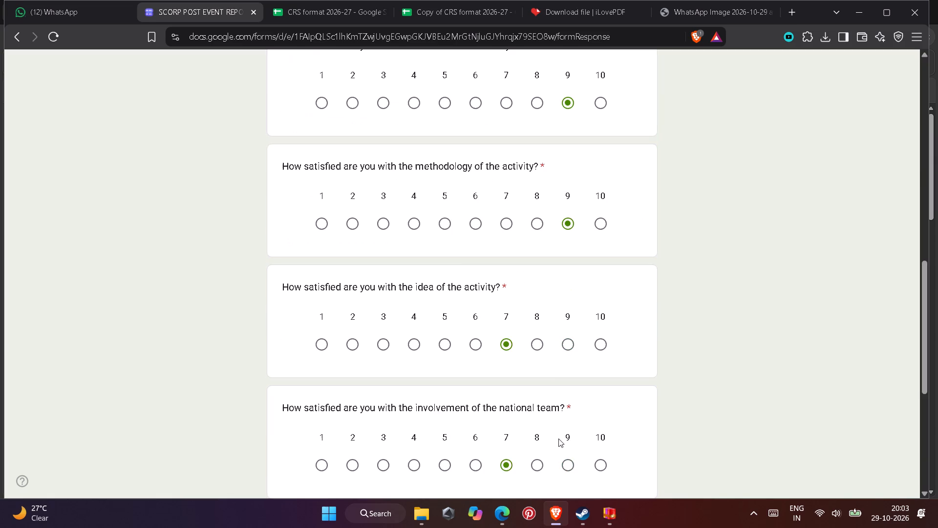
{"action": "scroll", "coordinate": [460, 417], "scroll_direction": "down", "scroll_amount": 2}
{"action": "left_click", "coordinate": [570, 343]}
Answer "na" to both the messages/feedback for the national team question and the suggested changes question.
{"action": "scroll", "coordinate": [519, 365], "scroll_direction": "down", "scroll_amount": 1}
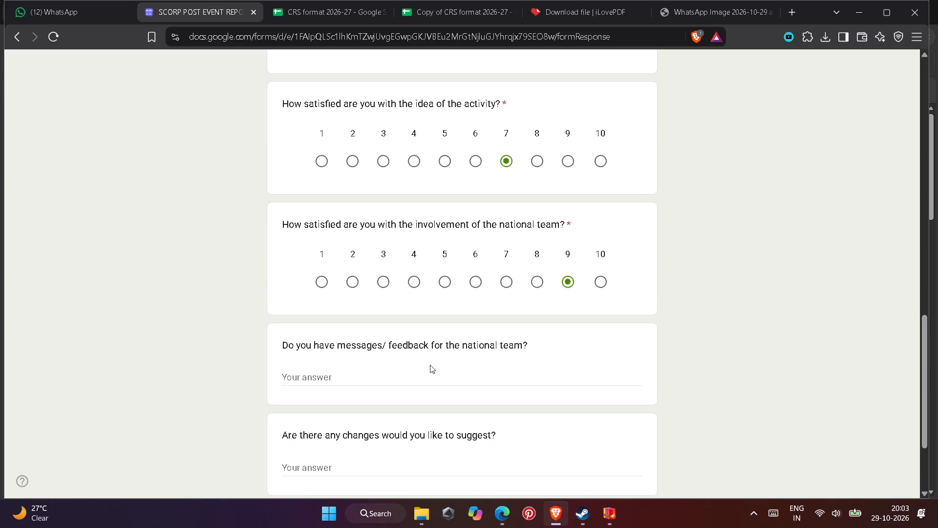
{"action": "left_click", "coordinate": [400, 378]}
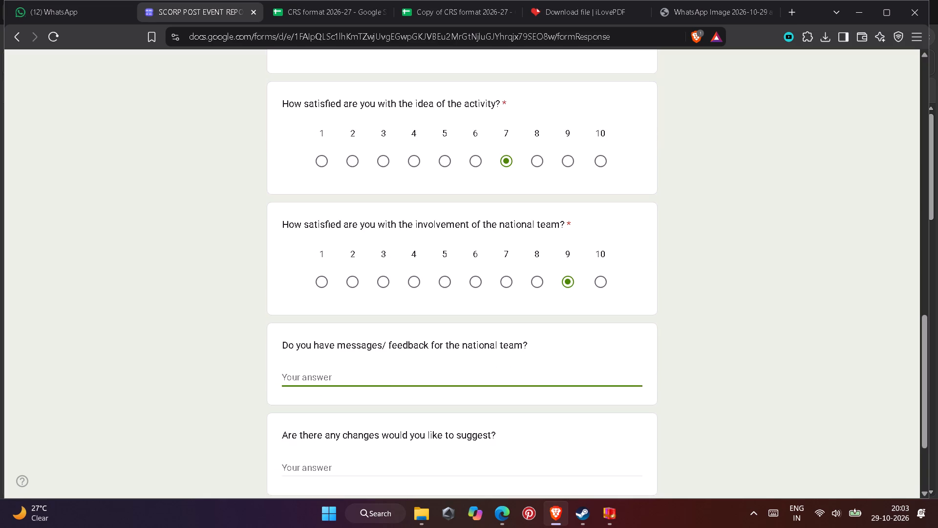
{"action": "key", "text": "n"}
{"action": "key", "text": "a"}
{"action": "scroll", "coordinate": [398, 381], "scroll_direction": "down", "scroll_amount": 3}
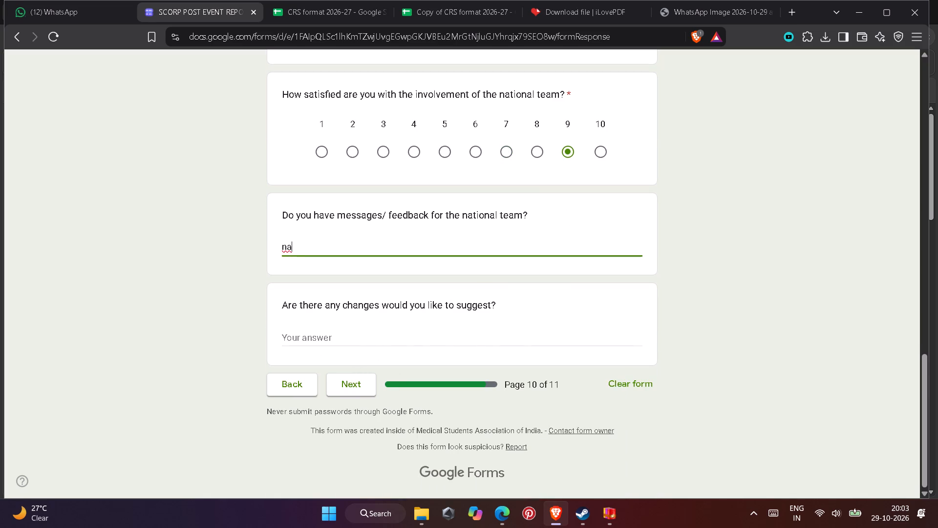
{"action": "left_click", "coordinate": [386, 337]}
{"action": "type", "text": "na"}
{"action": "scroll", "coordinate": [388, 337], "scroll_direction": "up", "scroll_amount": 1}
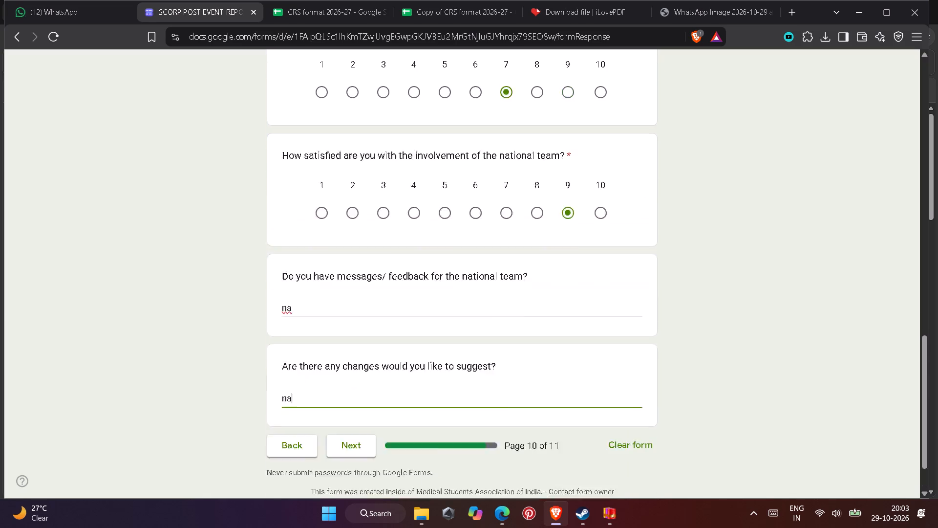
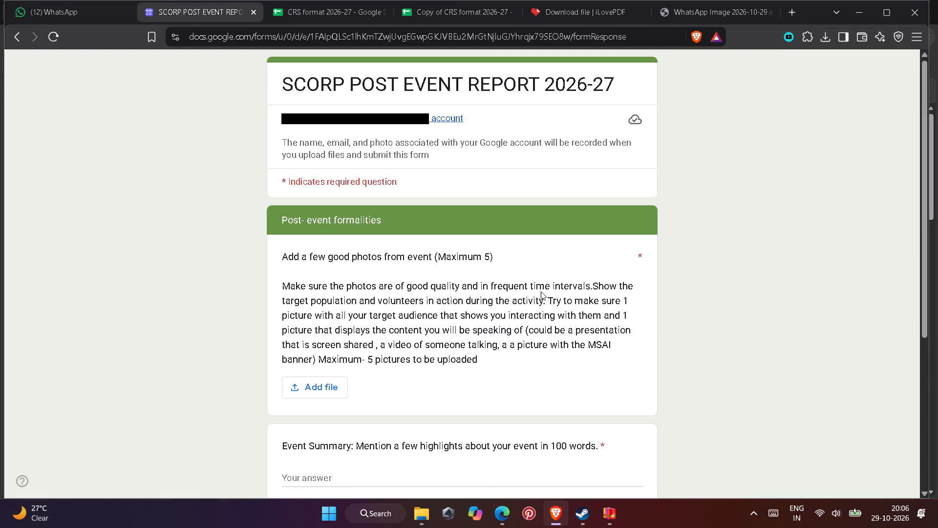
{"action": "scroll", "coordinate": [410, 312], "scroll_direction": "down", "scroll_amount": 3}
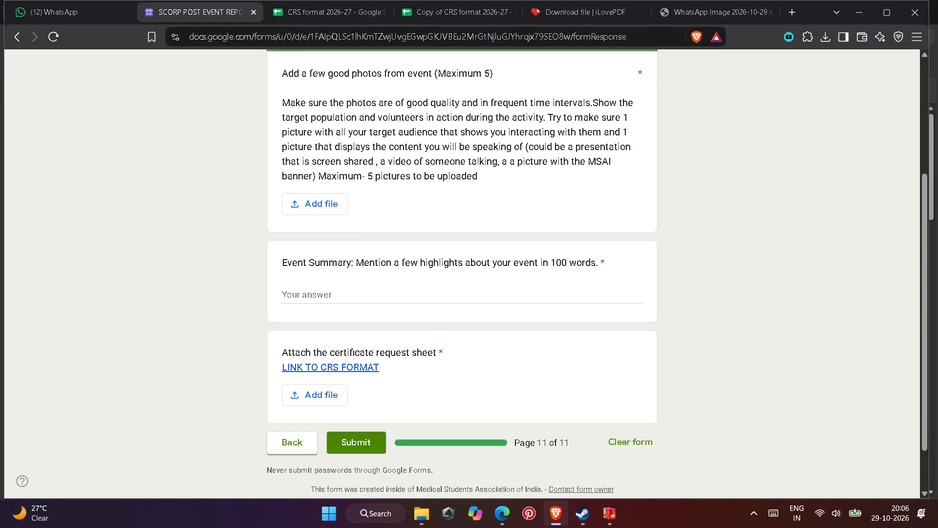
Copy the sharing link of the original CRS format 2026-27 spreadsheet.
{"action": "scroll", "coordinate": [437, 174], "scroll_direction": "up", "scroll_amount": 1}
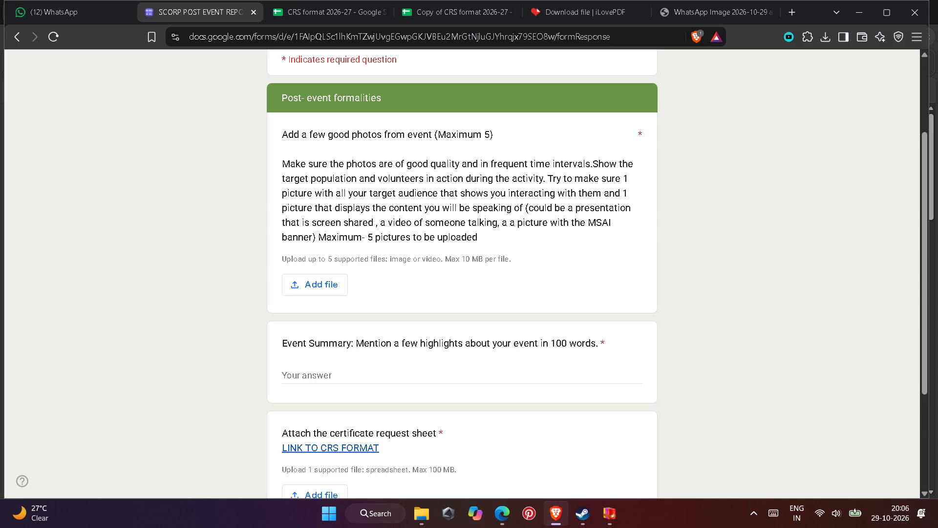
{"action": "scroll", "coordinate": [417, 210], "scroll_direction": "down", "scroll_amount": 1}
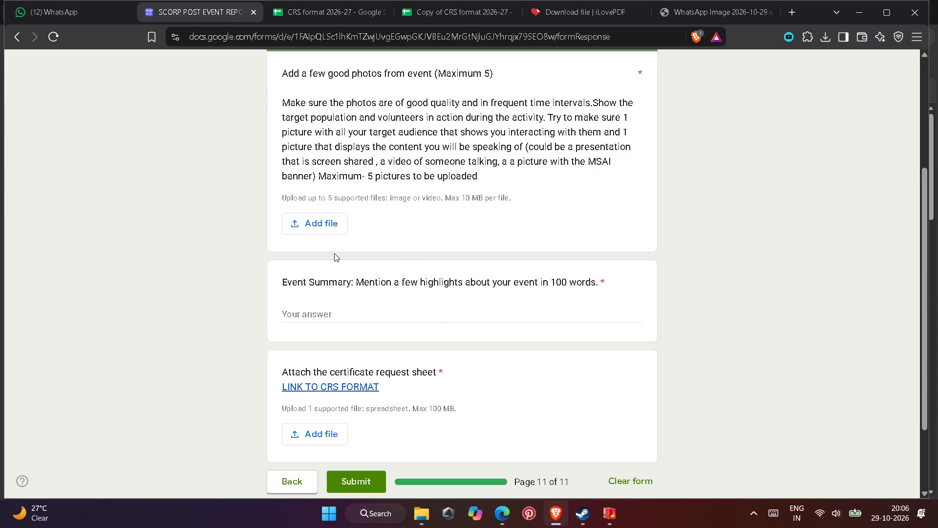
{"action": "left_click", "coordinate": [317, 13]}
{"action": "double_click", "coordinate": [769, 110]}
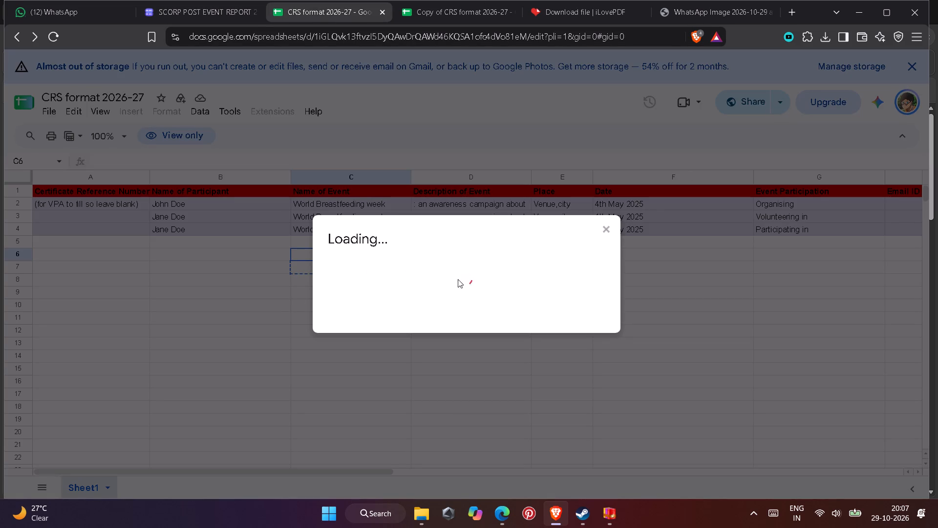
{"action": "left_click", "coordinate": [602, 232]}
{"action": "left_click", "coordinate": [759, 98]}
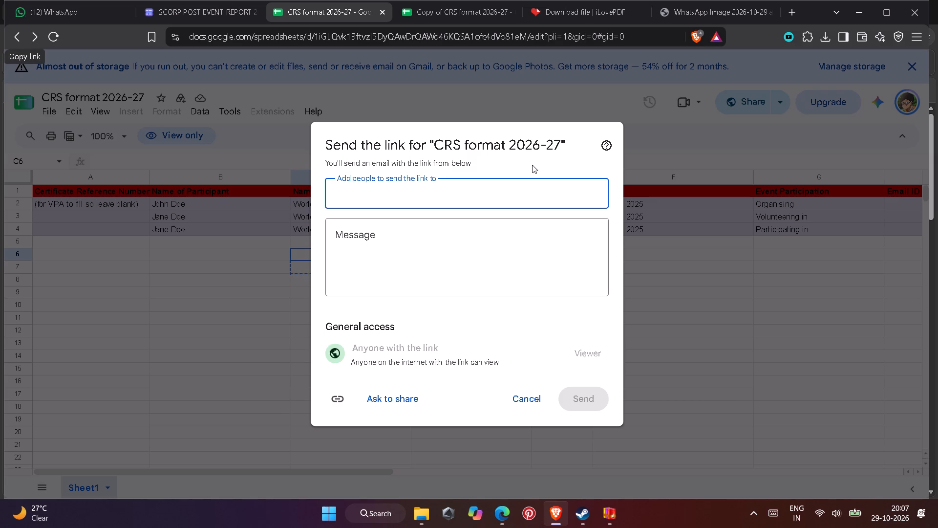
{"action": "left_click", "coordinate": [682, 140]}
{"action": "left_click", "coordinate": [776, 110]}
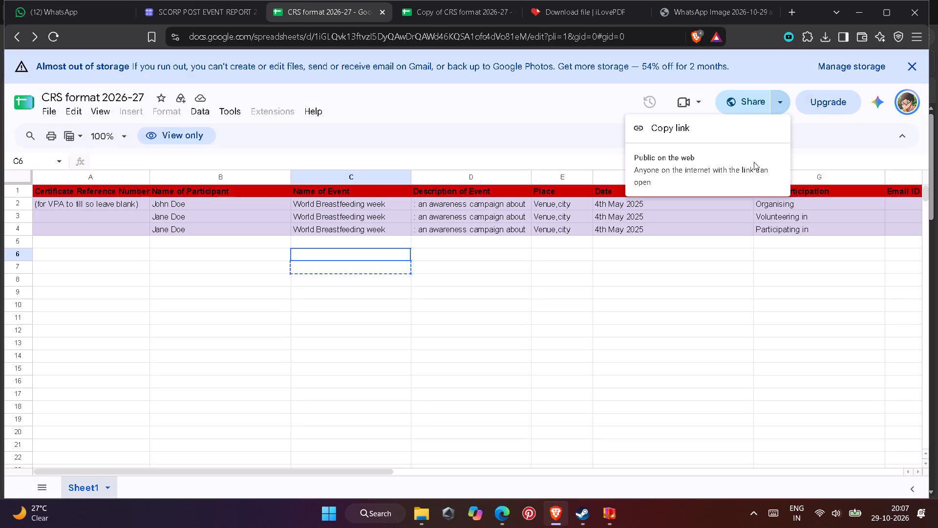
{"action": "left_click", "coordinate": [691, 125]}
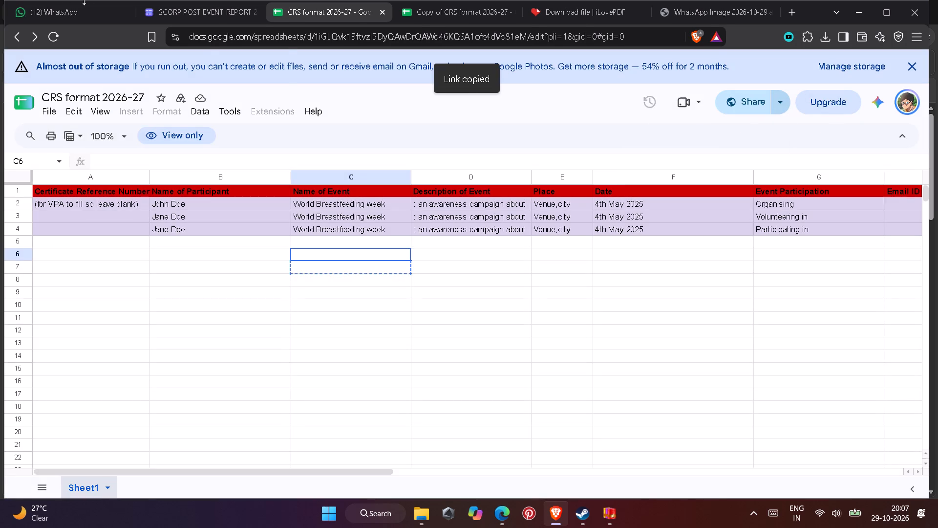
View the CRS format linked from the form's certificate request sheet question, closing it when done.
{"action": "left_click", "coordinate": [208, 11]}
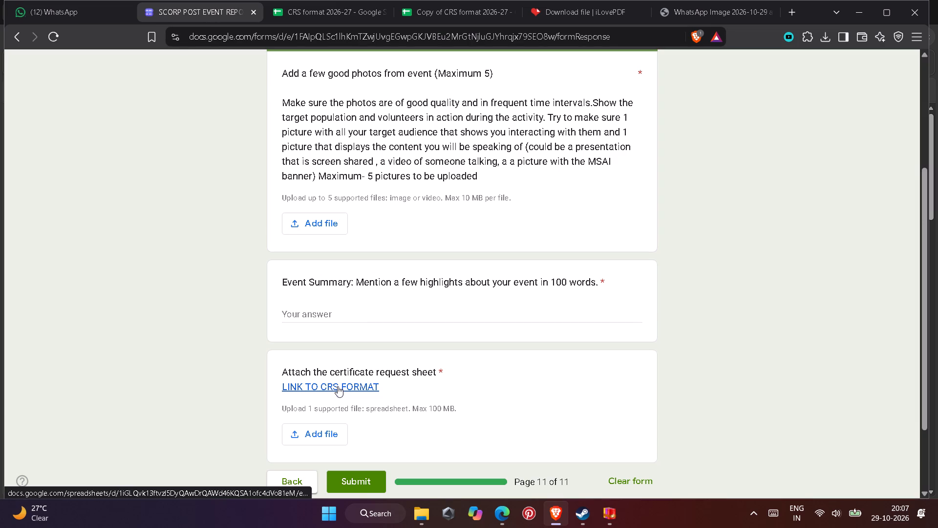
{"action": "left_click", "coordinate": [343, 392]}
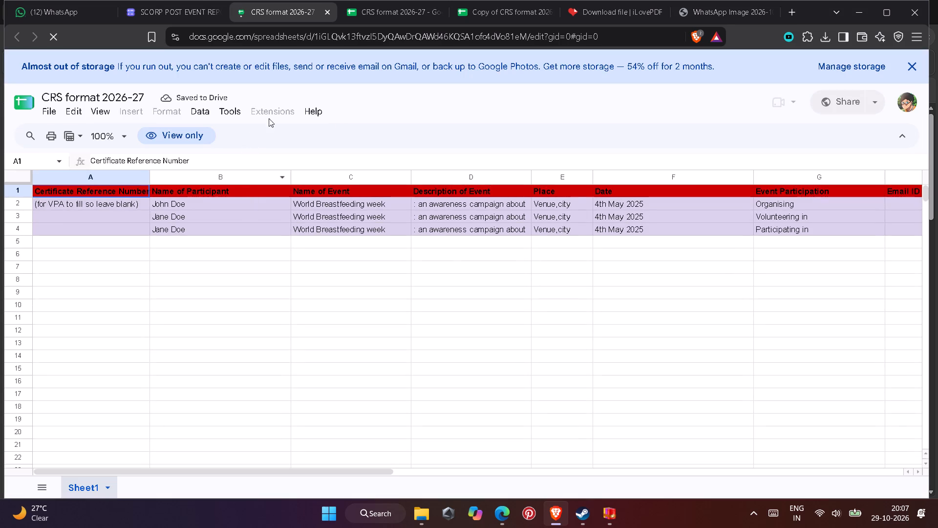
{"action": "left_click", "coordinate": [323, 14]}
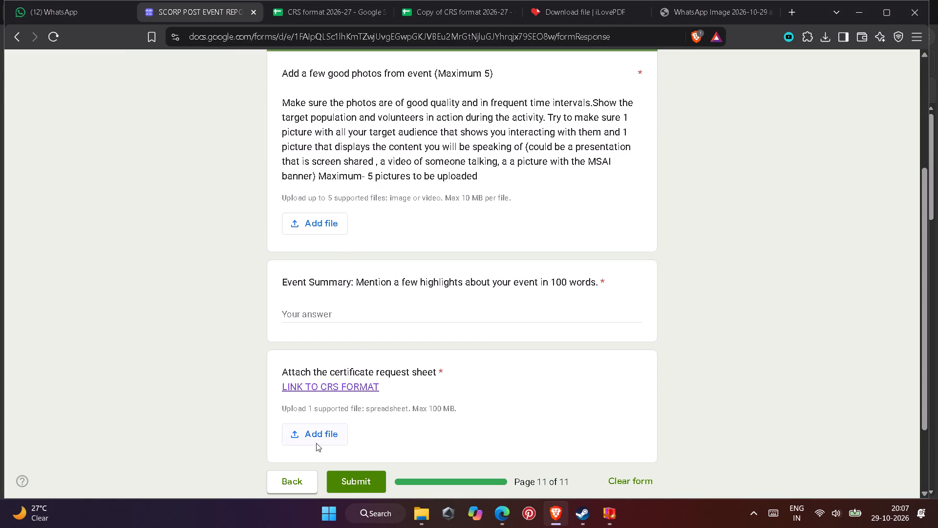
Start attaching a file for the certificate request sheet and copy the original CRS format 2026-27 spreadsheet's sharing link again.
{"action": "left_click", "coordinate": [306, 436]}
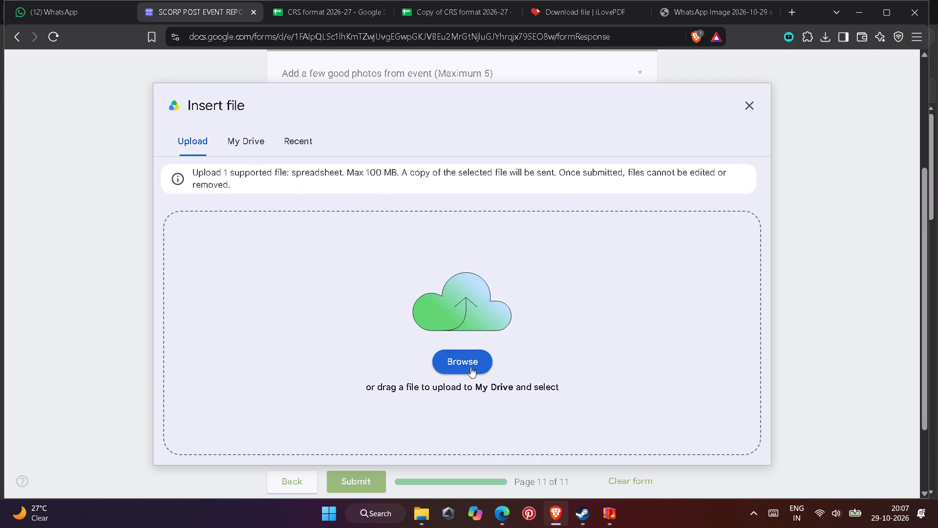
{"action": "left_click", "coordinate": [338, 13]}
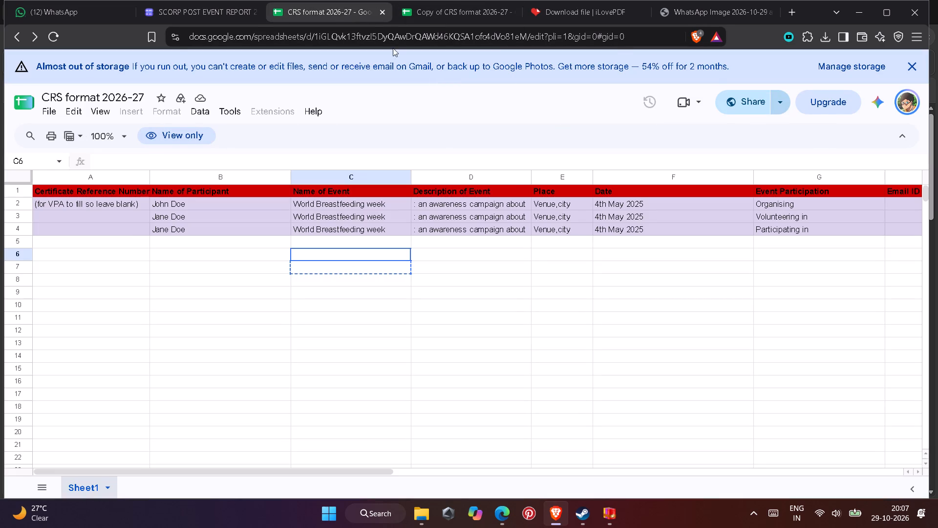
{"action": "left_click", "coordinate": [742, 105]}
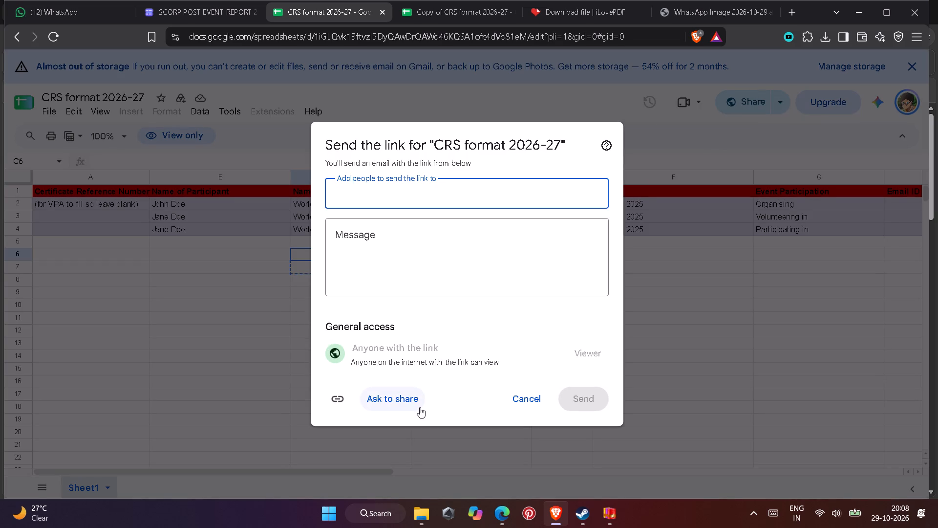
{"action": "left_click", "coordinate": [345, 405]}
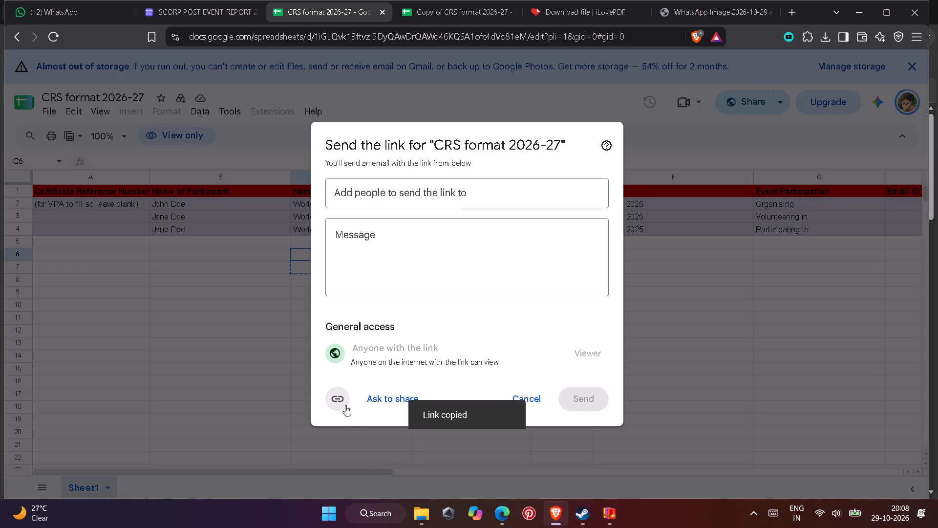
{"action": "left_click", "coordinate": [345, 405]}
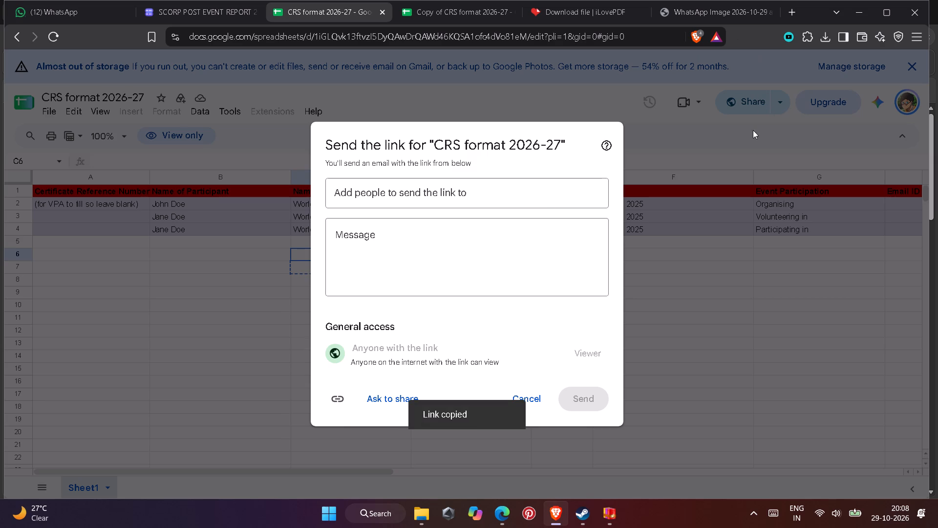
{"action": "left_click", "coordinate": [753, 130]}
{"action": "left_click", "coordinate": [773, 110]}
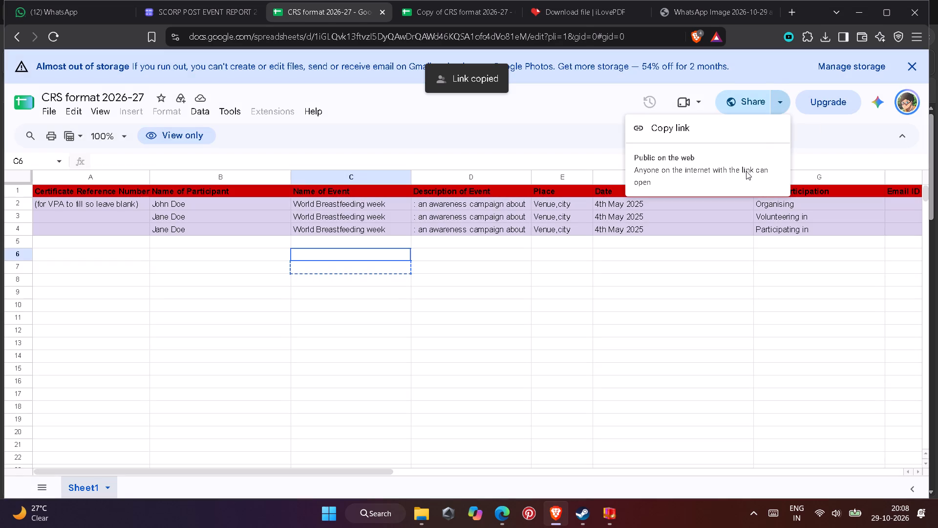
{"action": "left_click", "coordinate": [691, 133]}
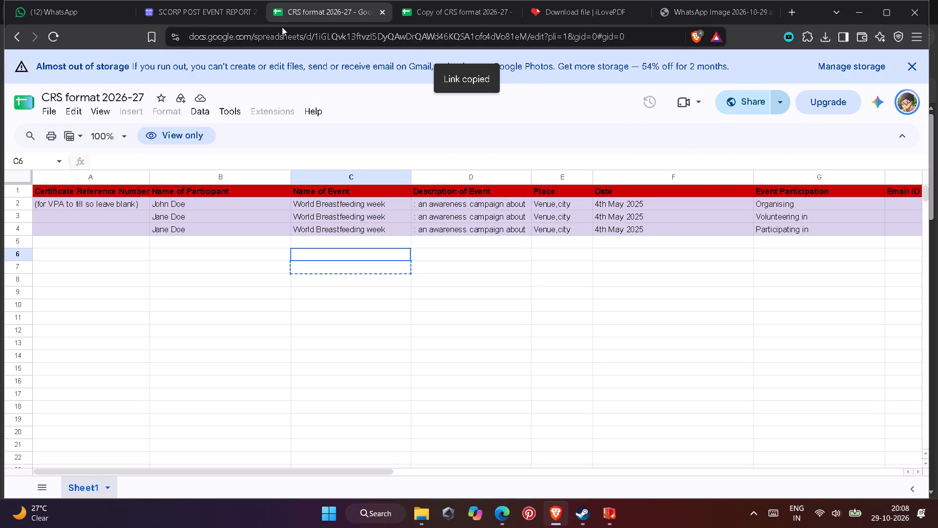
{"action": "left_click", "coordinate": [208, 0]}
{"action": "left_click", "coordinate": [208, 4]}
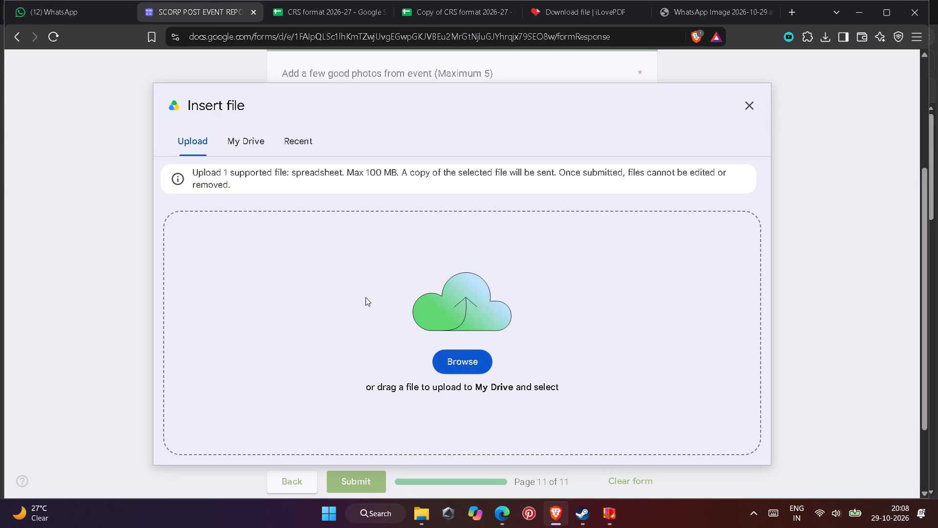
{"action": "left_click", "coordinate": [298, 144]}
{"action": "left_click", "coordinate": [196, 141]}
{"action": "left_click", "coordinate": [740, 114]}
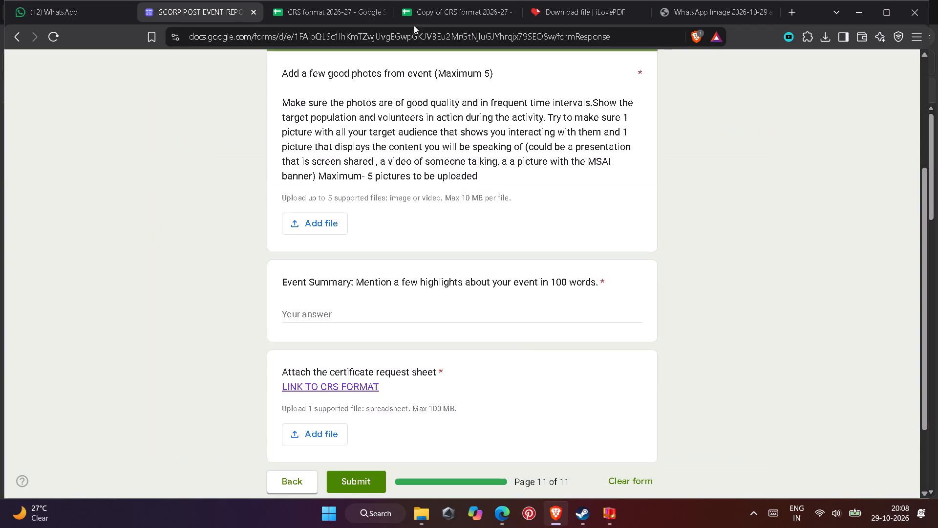
Download the filled-in Copy of CRS format 2026-27 as a Microsoft Excel (.xlsx) file into Documents.
{"action": "left_click", "coordinate": [334, 8]}
{"action": "left_click", "coordinate": [420, 6]}
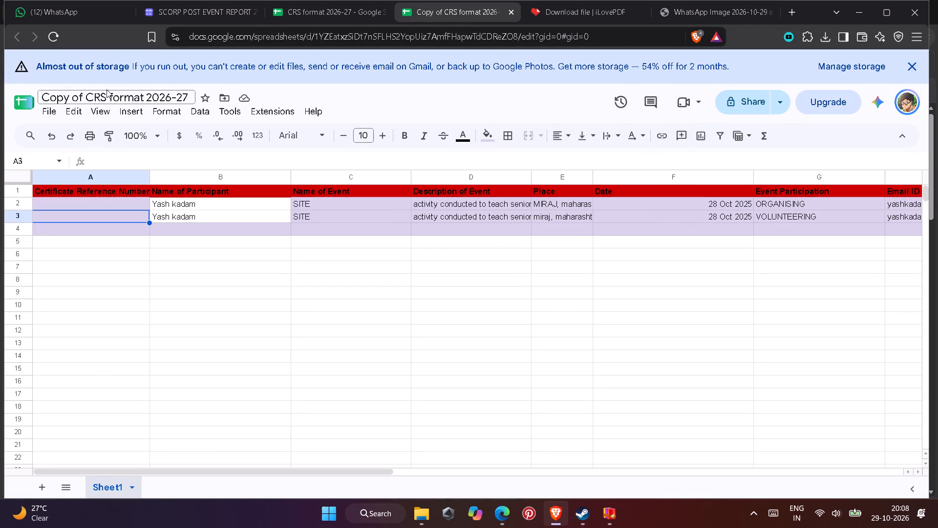
{"action": "left_click", "coordinate": [60, 111]}
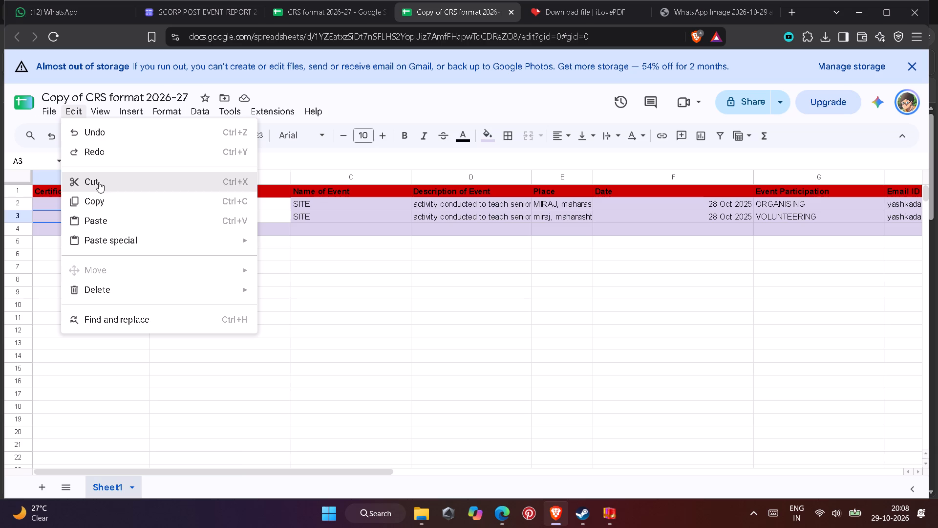
{"action": "left_click", "coordinate": [51, 119]}
{"action": "left_click", "coordinate": [50, 114]}
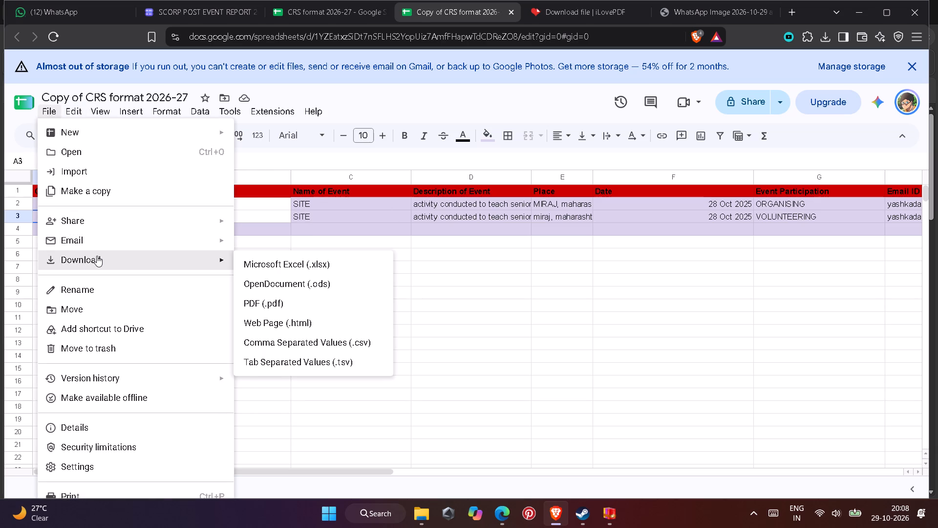
{"action": "left_click", "coordinate": [298, 264]}
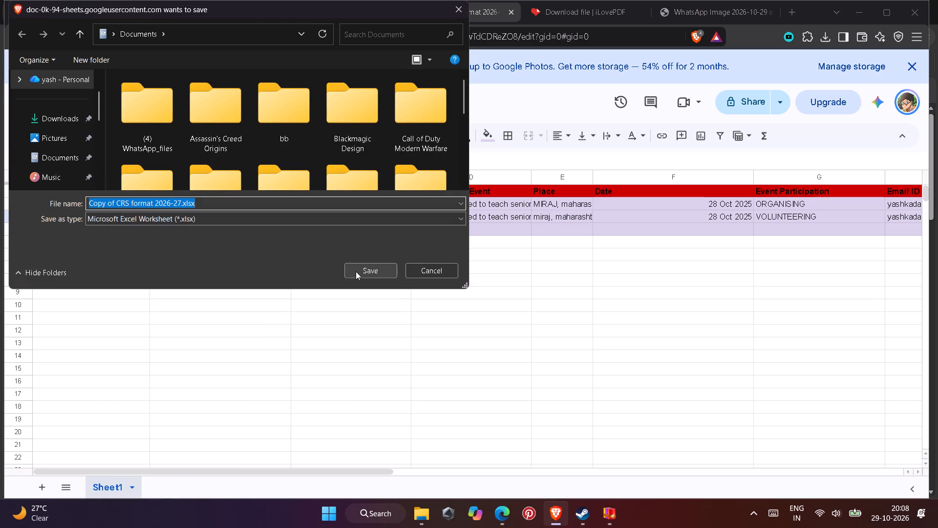
{"action": "left_click", "coordinate": [356, 272]}
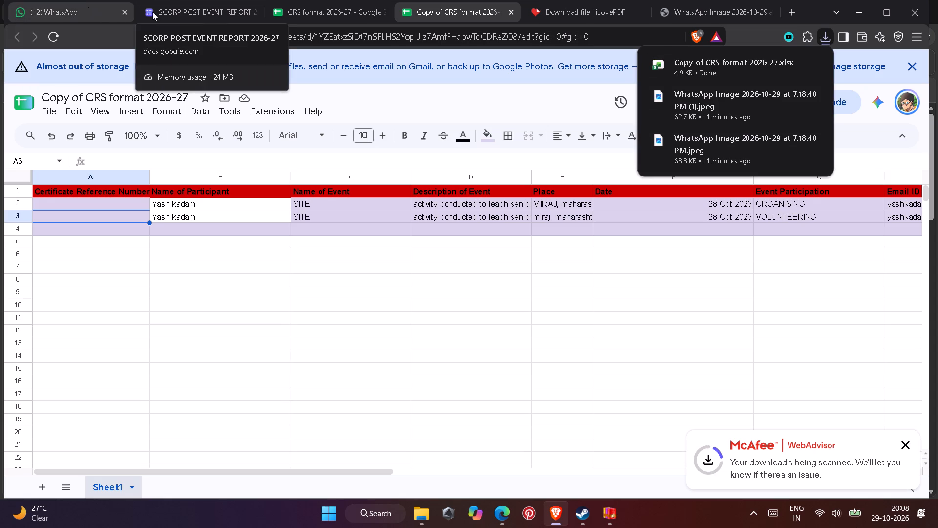
Attach Copy of CRS format 2026-27.xlsx to the form's certificate request sheet question.
{"action": "left_click", "coordinate": [222, 15]}
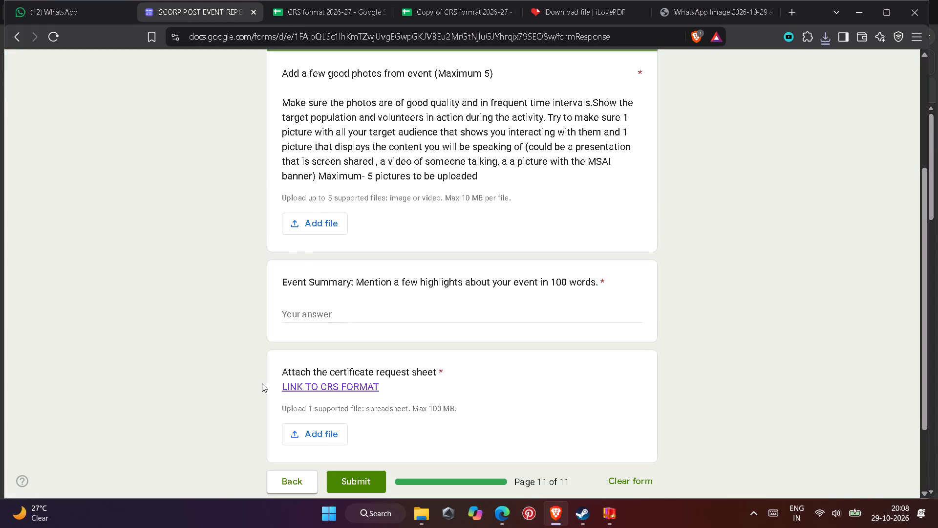
{"action": "left_click", "coordinate": [329, 432]}
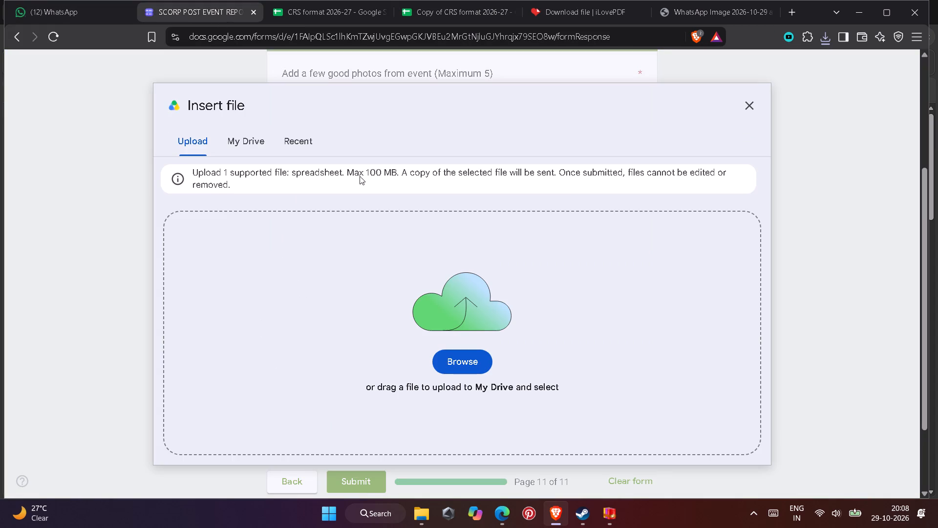
{"action": "left_click", "coordinate": [469, 361]}
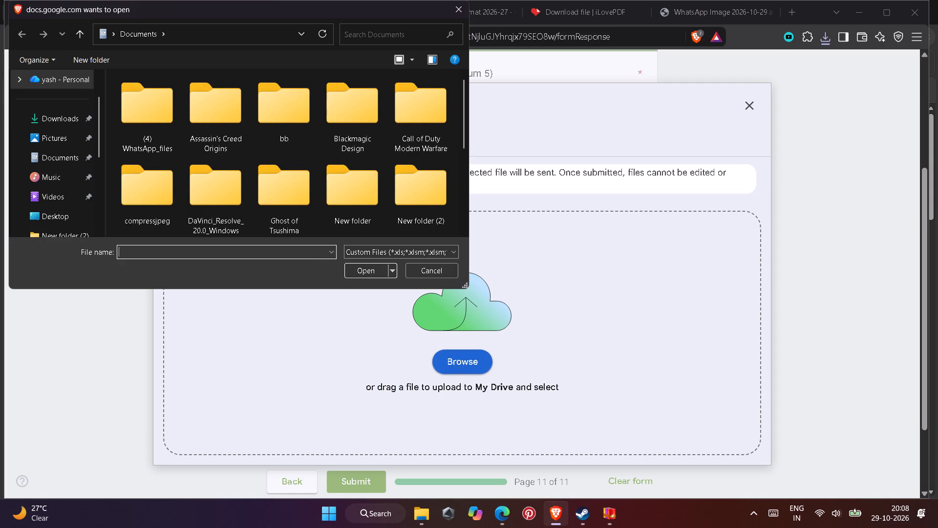
{"action": "scroll", "coordinate": [65, 123], "scroll_direction": "up", "scroll_amount": 2}
{"action": "left_click", "coordinate": [60, 82]}
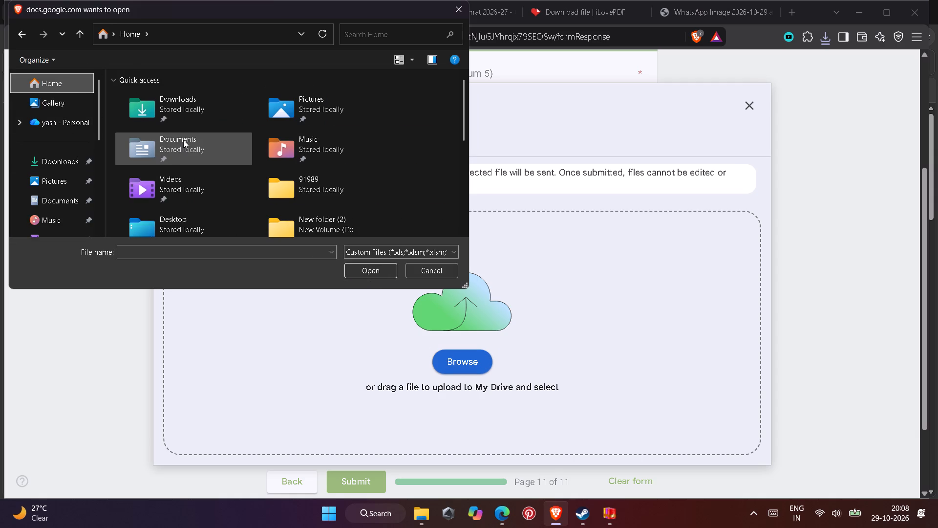
{"action": "scroll", "coordinate": [183, 140], "scroll_direction": "down", "scroll_amount": 3}
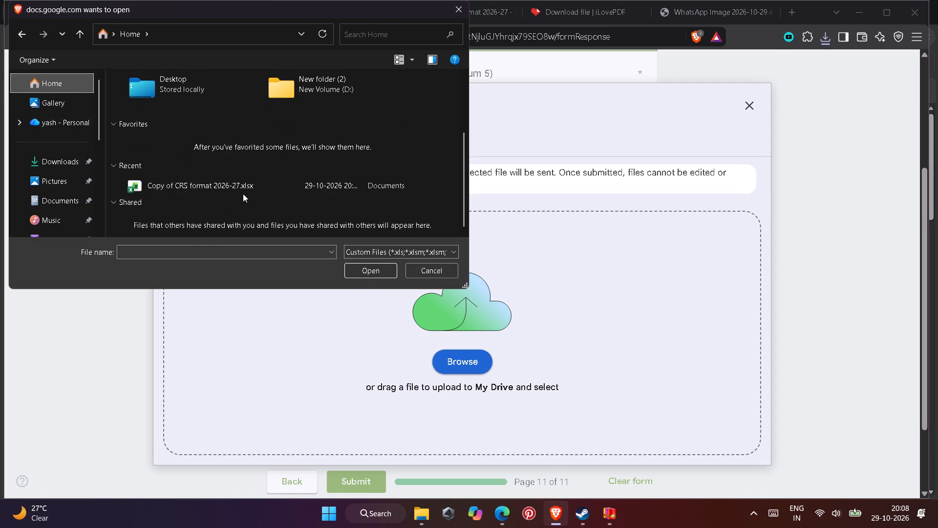
{"action": "left_click", "coordinate": [243, 193]}
{"action": "left_click", "coordinate": [374, 274]}
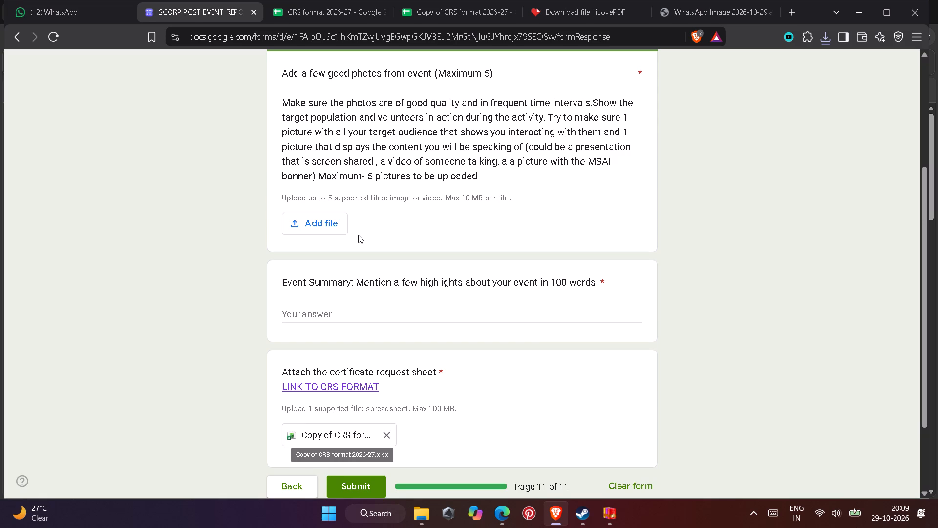
Open the attached certificate request sheet to check it, and close the original CRS format 2026-27 spreadsheet.
{"action": "left_click", "coordinate": [300, 436]}
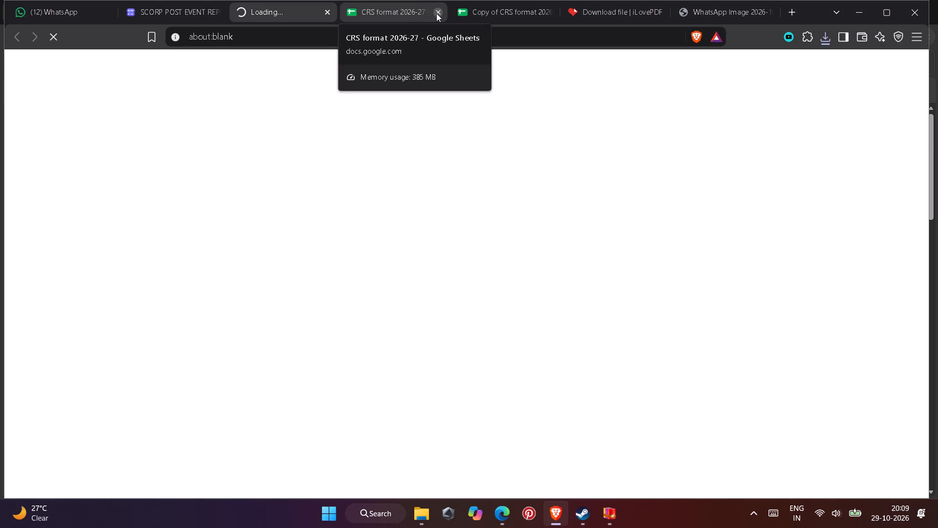
{"action": "left_click", "coordinate": [436, 13]}
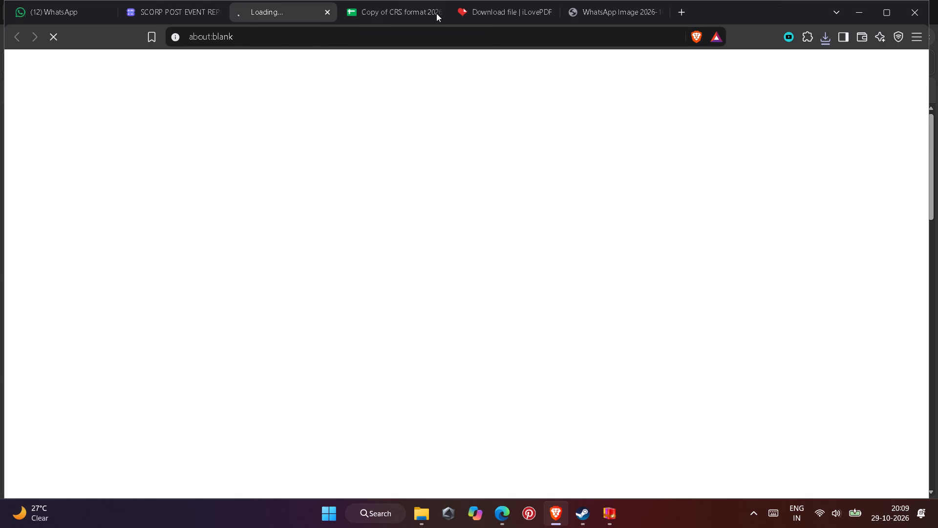
Check the open copied spreadsheet, loading page and iLovePDF download page, and close the WhatsApp Image 2026-10-29 page.
{"action": "left_click", "coordinate": [436, 13]}
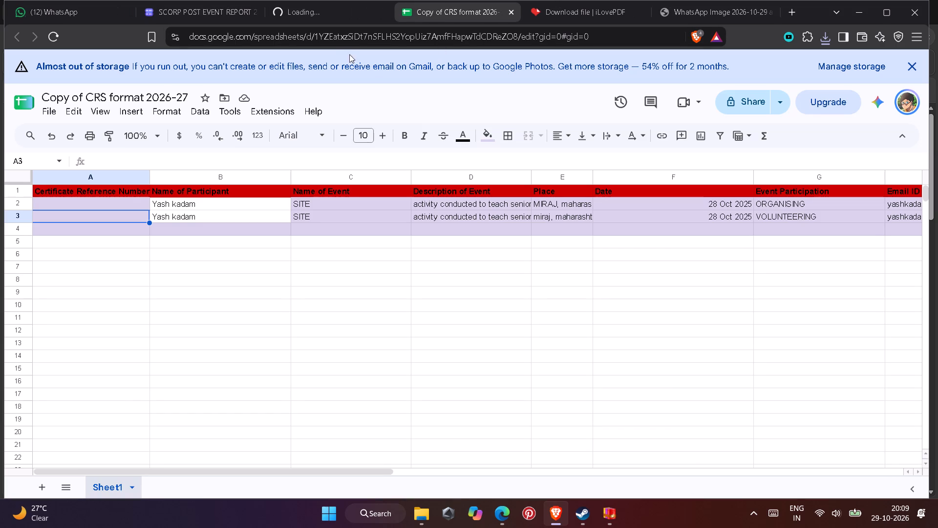
{"action": "left_click", "coordinate": [341, 19]}
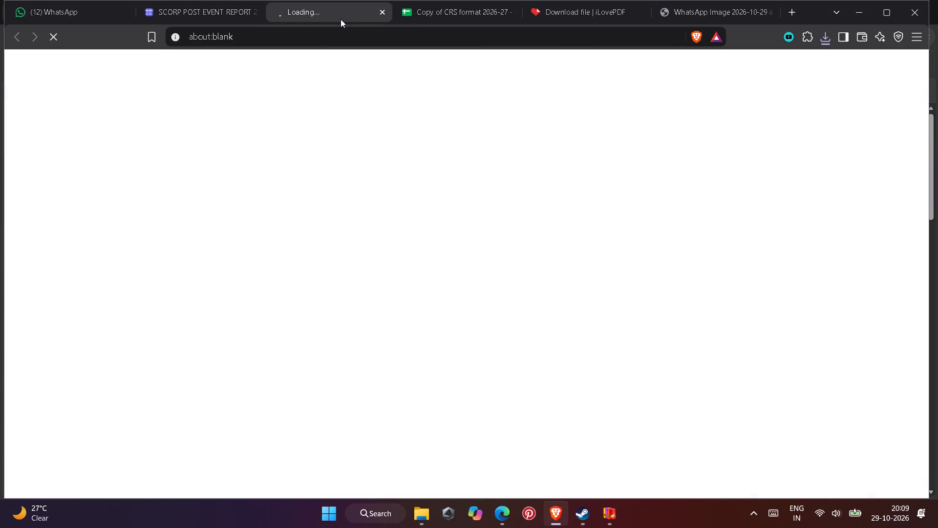
{"action": "left_click", "coordinate": [571, 16]}
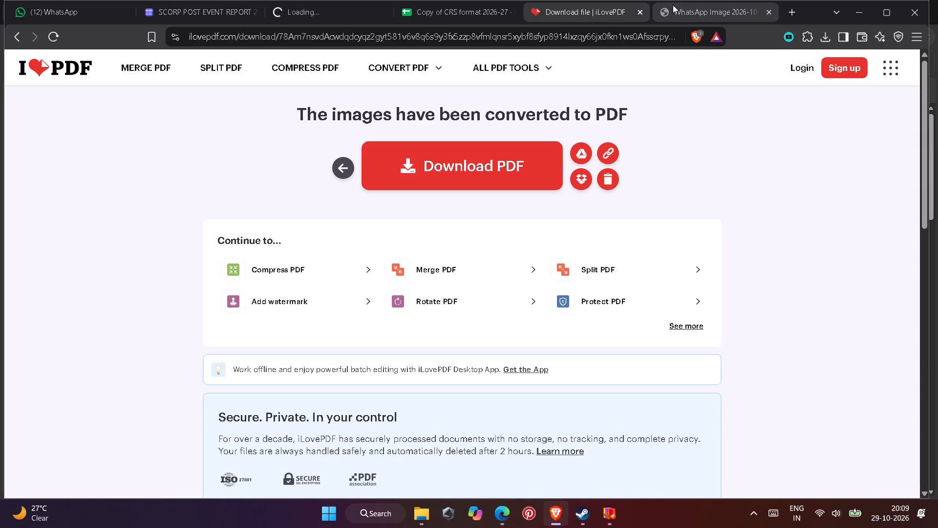
{"action": "left_click", "coordinate": [772, 14]}
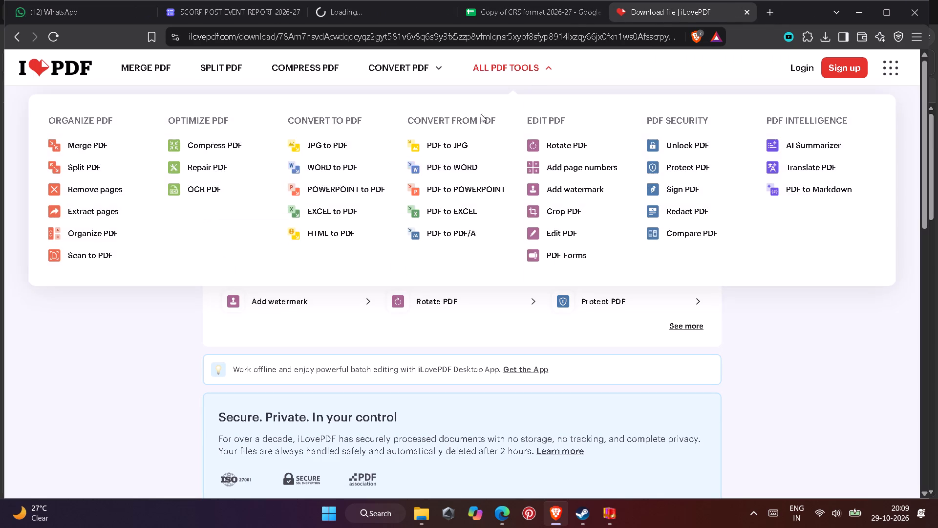
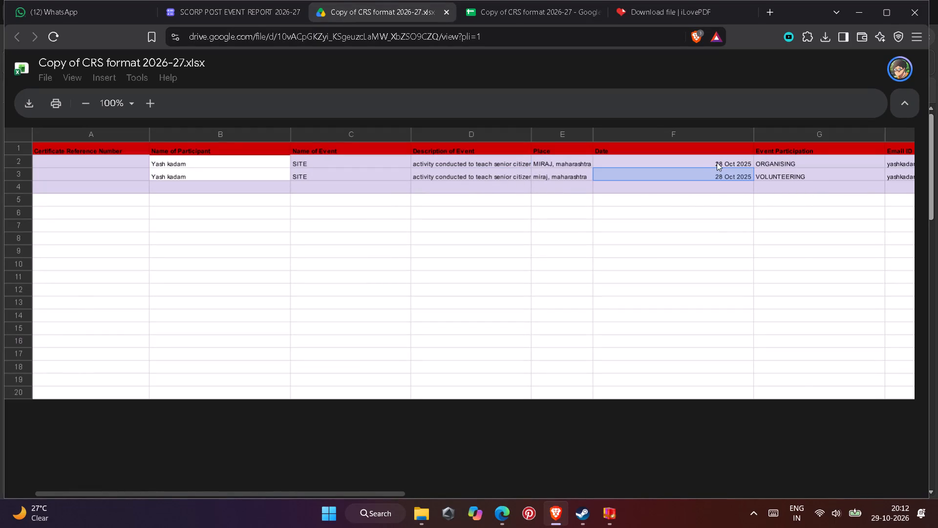
Check the first participant row's date in the attached certificate request sheet and go back to the editable Copy of CRS format 2026-27 spreadsheet.
{"action": "left_click", "coordinate": [717, 161]}
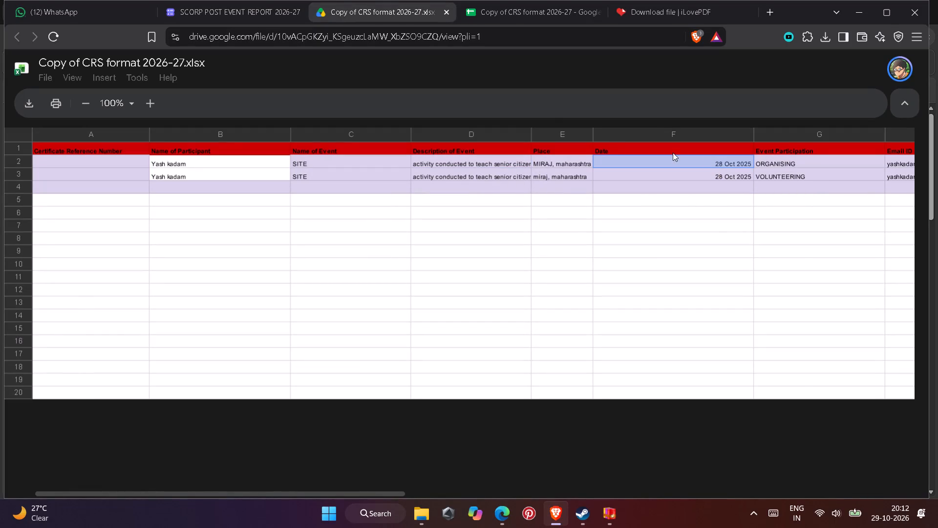
{"action": "left_click", "coordinate": [533, 16]}
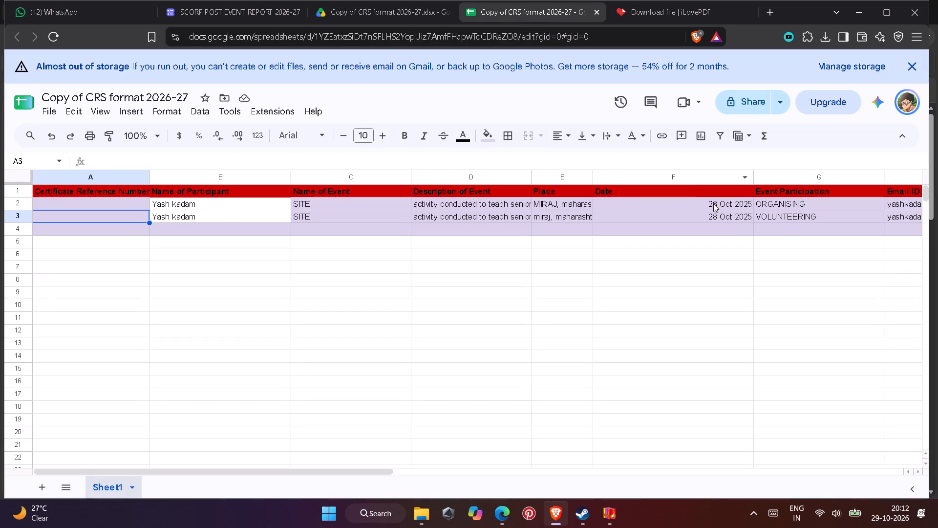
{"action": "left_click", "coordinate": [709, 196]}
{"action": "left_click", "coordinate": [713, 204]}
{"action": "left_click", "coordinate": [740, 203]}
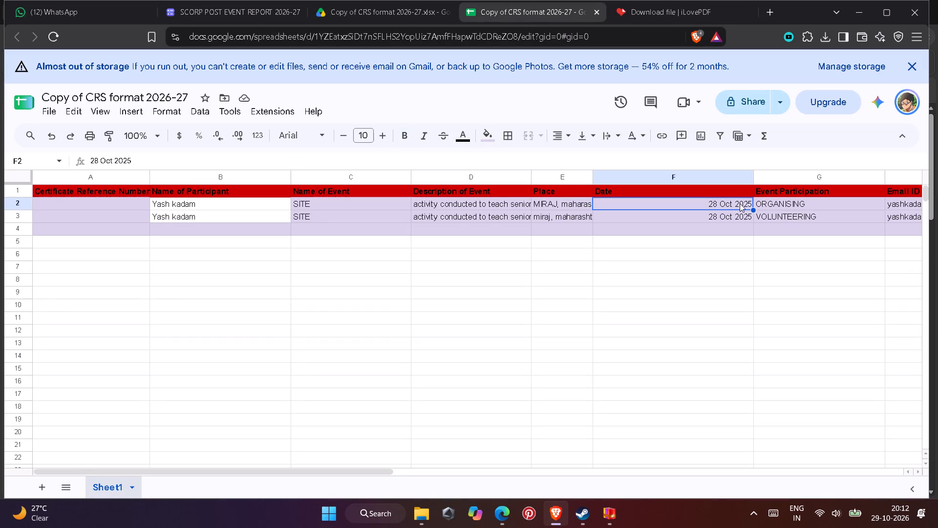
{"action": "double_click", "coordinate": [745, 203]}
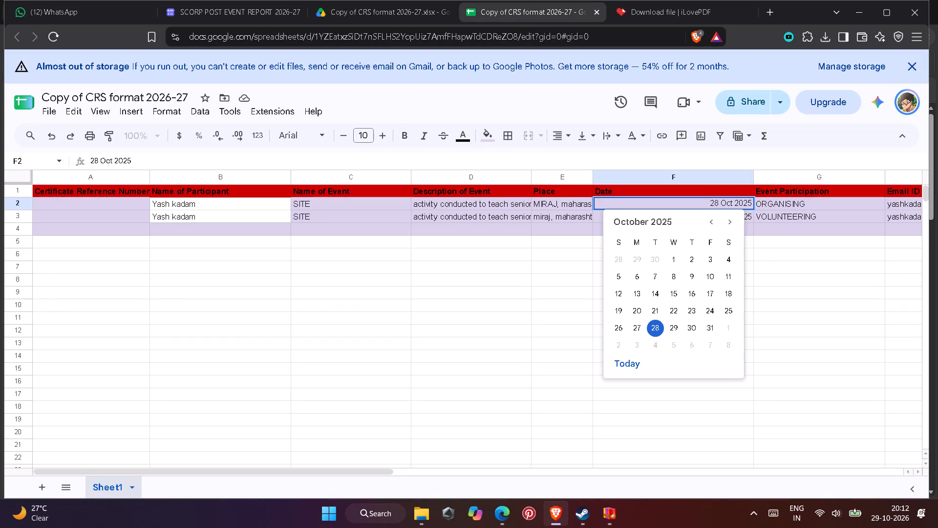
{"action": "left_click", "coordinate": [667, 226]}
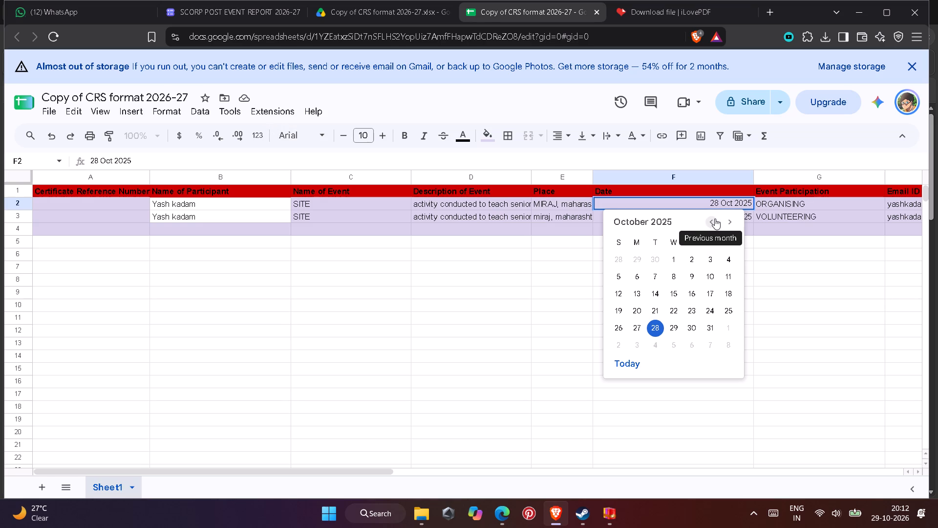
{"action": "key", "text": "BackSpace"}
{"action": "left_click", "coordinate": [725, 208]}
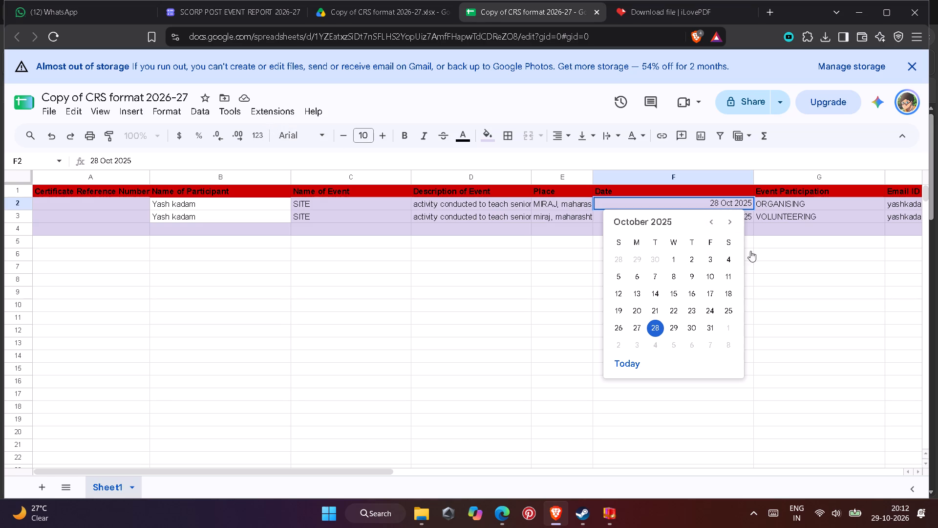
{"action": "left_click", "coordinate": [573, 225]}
Replace the date of the ORGANISING entry in row 2 with 28 Oct 2026.
{"action": "left_click", "coordinate": [686, 206]}
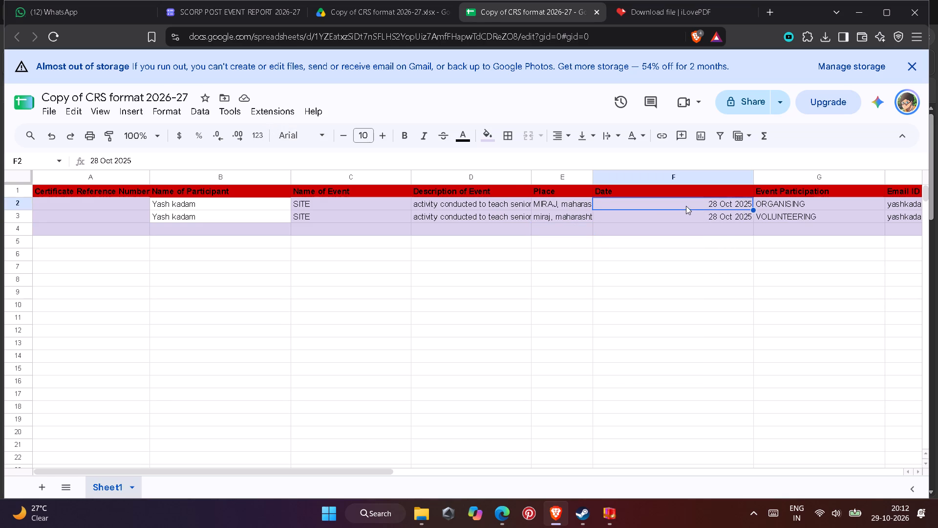
{"action": "key", "text": "BackSpace"}
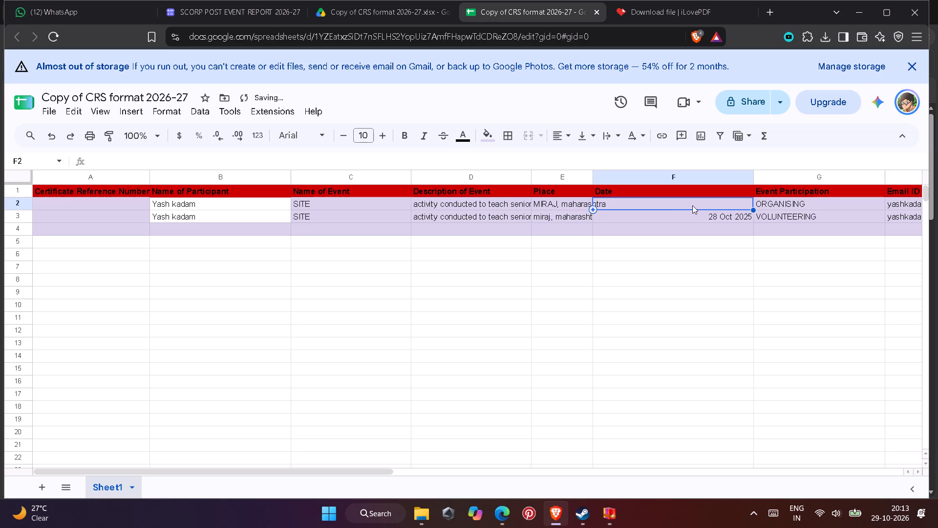
{"action": "type", "text": "28"}
{"action": "key", "text": "space"}
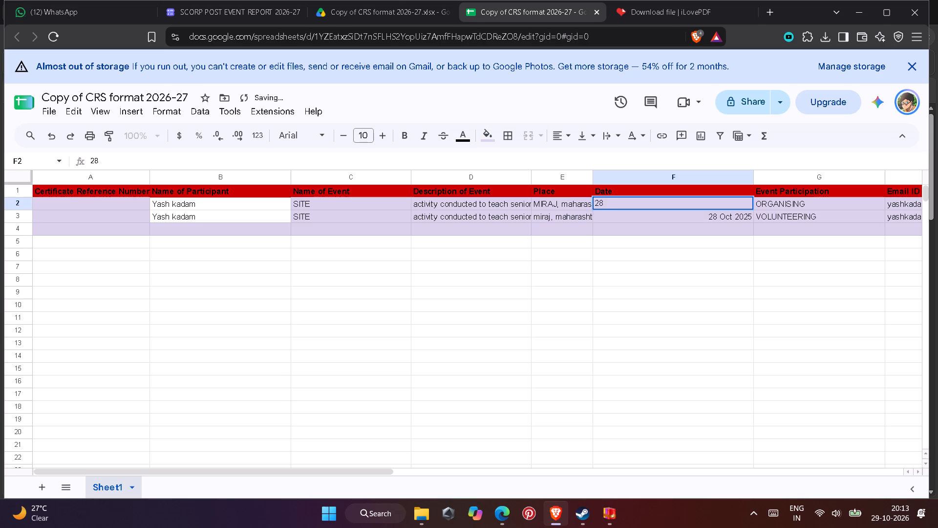
{"action": "type", "text": "ocvt"}
{"action": "key", "text": "BackSpace"}
{"action": "key", "text": "space"}
{"action": "key", "text": "BackSpace"}
{"action": "key", "text": "BackSpace"}
{"action": "type", "text": "t"}
{"action": "key", "text": "space"}
{"action": "type", "text": "2026"}
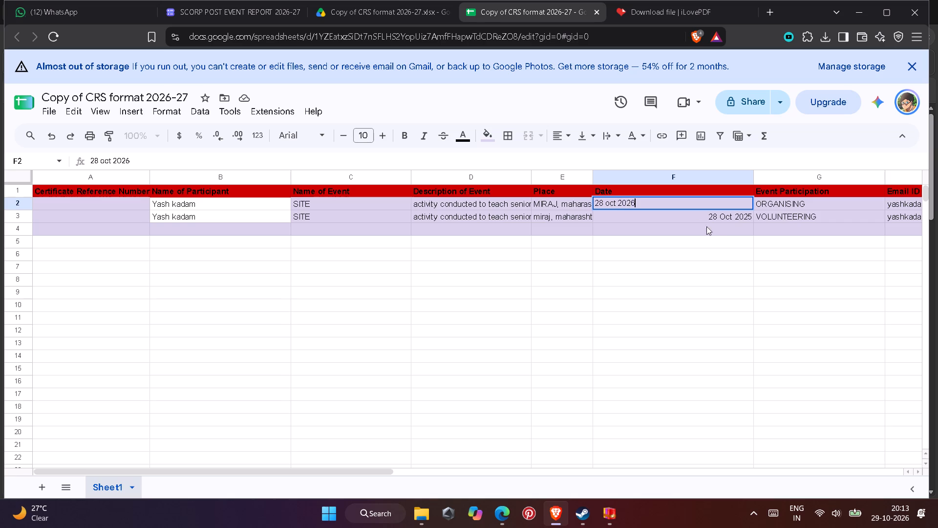
Set the date of the VOLUNTEERING entry in row 3 to 28 Oct 2026 and save the spreadsheet.
{"action": "left_click", "coordinate": [730, 213]}
{"action": "double_click", "coordinate": [737, 213]}
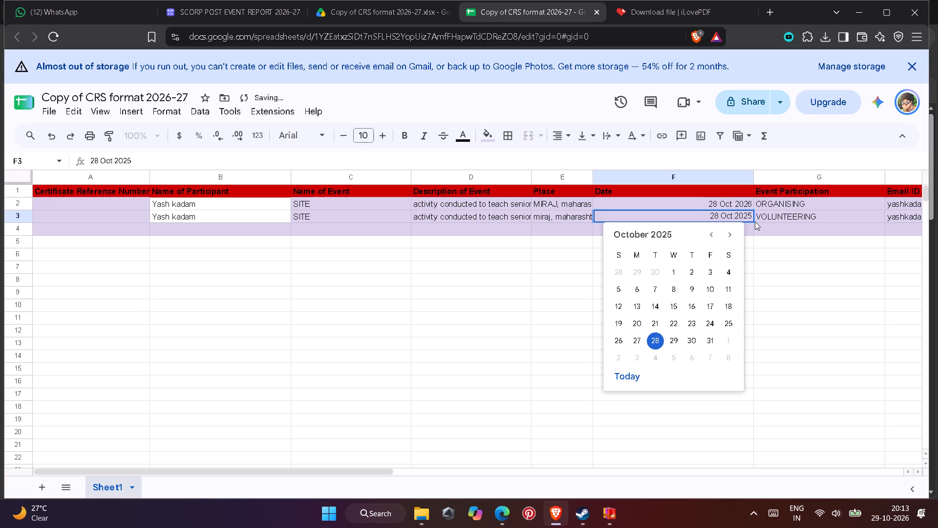
{"action": "key", "text": "BackSpace"}
{"action": "key", "text": "6"}
{"action": "key", "text": "ctrl+s"}
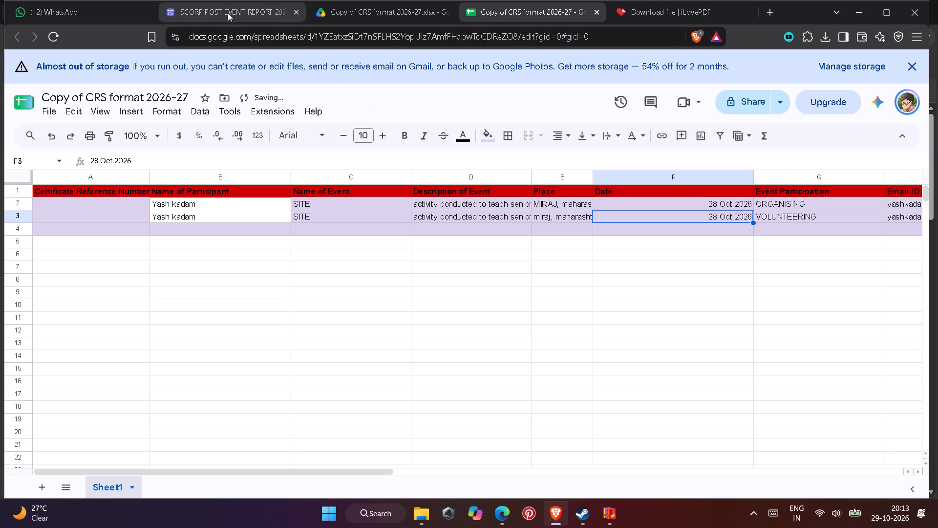
Reload the open preview of the attached Copy of CRS format 2026-27.xlsx to check whether its dates are updated.
{"action": "left_click", "coordinate": [356, 13]}
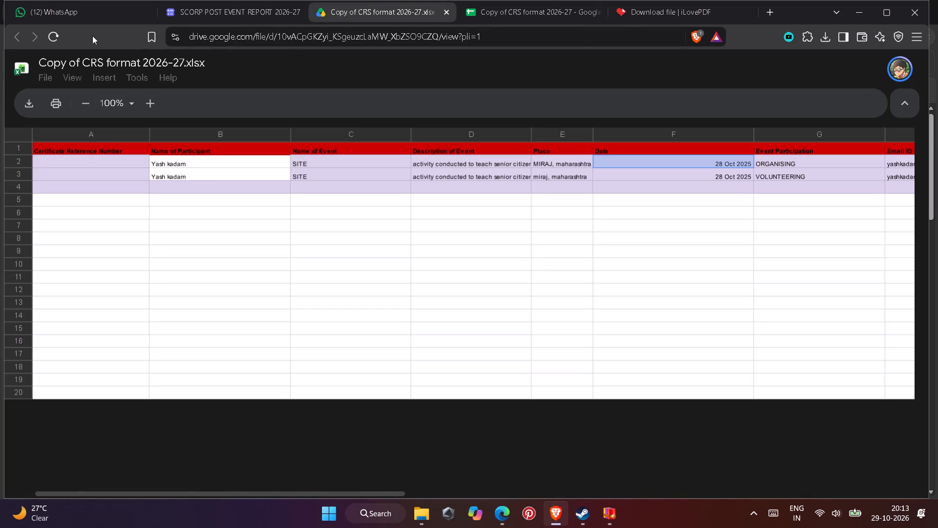
{"action": "left_click", "coordinate": [57, 33]}
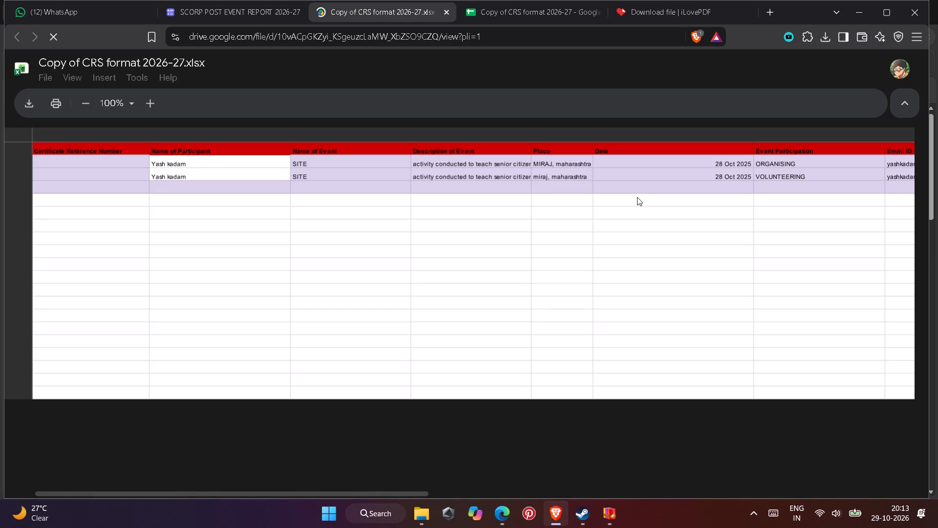
Remove the attached file from the certificate request sheet question in the SCORP Post Event Report form.
{"action": "left_click", "coordinate": [249, 7]}
{"action": "left_click", "coordinate": [391, 434]}
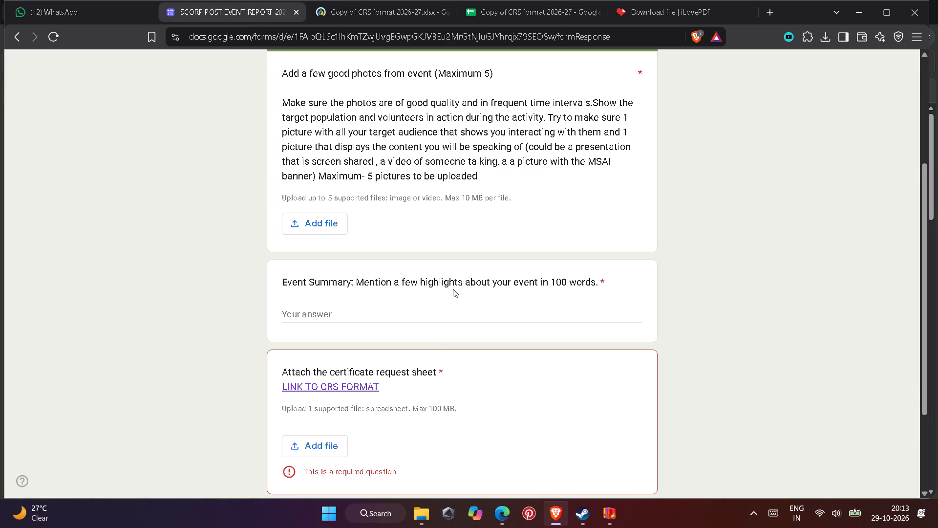
Download the corrected spreadsheet as Microsoft Excel (.xlsx) into Documents, naming it Copy of CRS format 2026-27 (2).xlsx.
{"action": "left_click", "coordinate": [552, 6]}
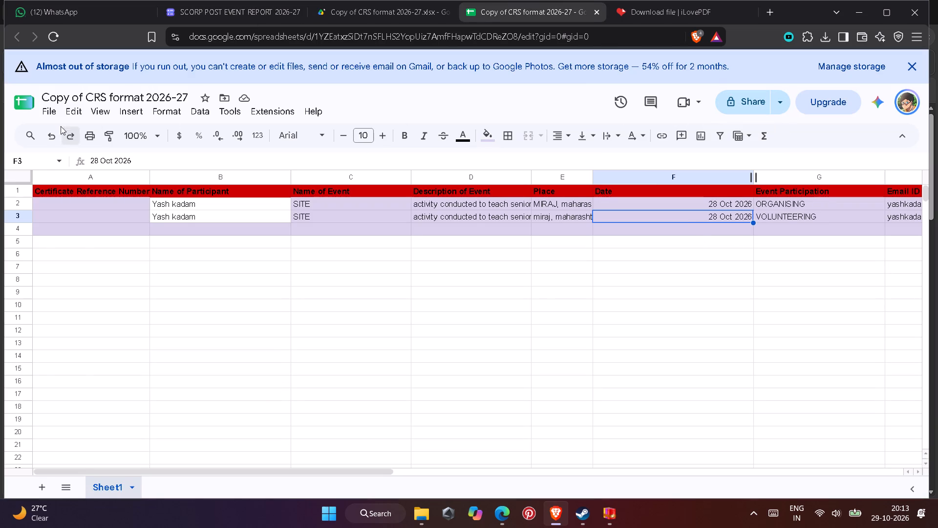
{"action": "left_click", "coordinate": [48, 113]}
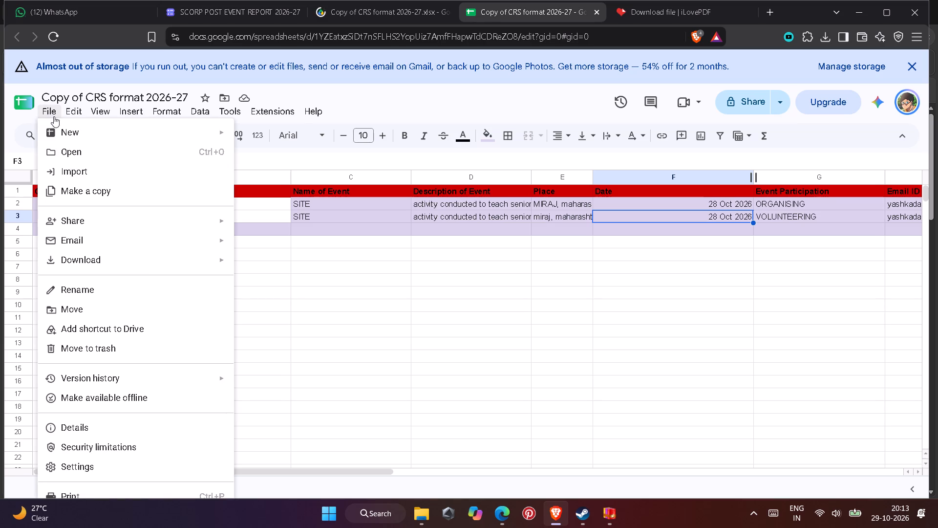
{"action": "left_click", "coordinate": [116, 268]}
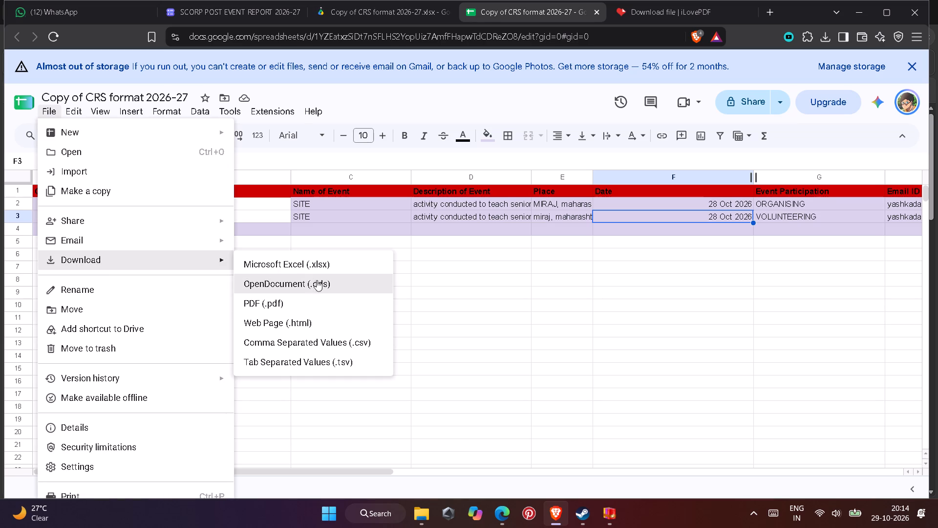
{"action": "left_click", "coordinate": [320, 266]}
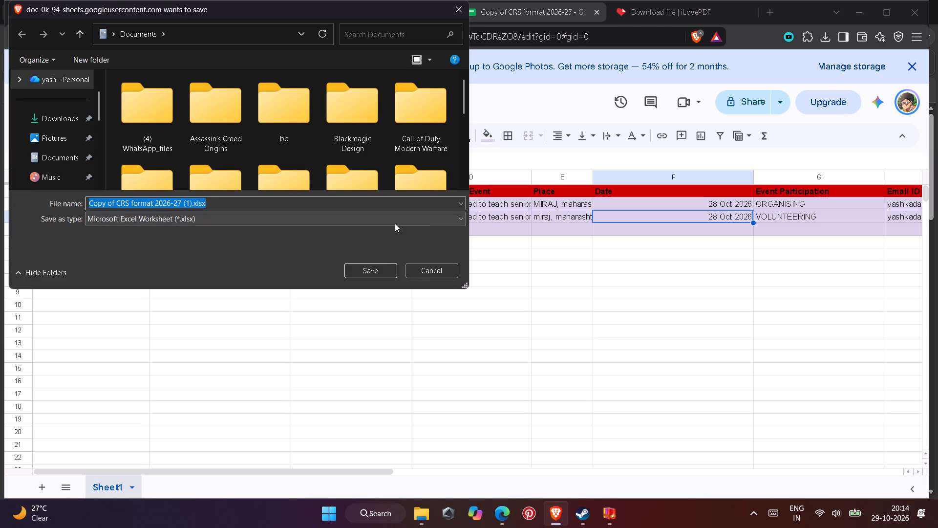
{"action": "left_click", "coordinate": [222, 205]}
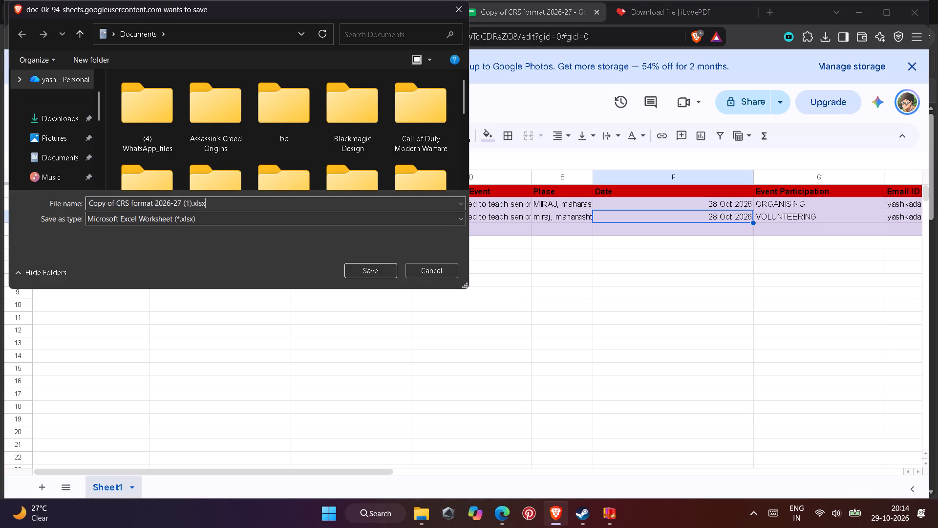
{"action": "left_click", "coordinate": [189, 206]}
{"action": "key", "text": "BackSpace"}
{"action": "key", "text": "2"}
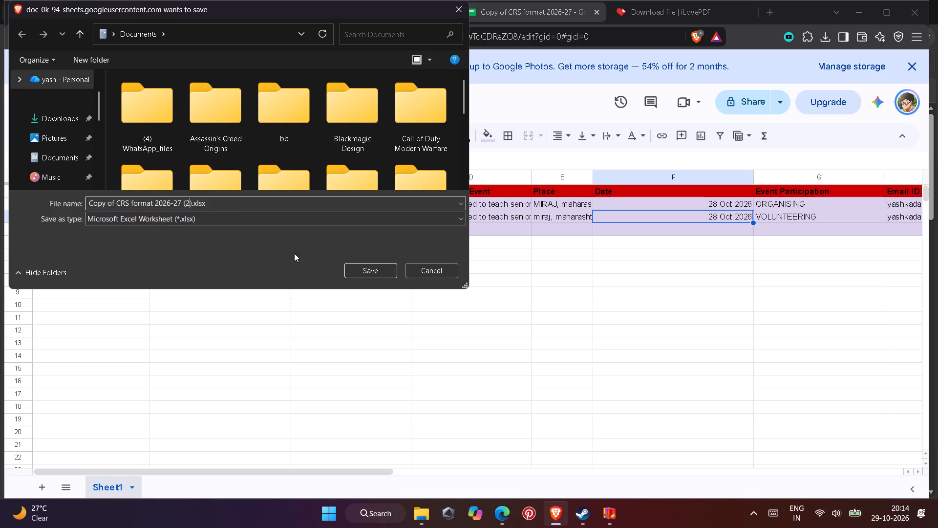
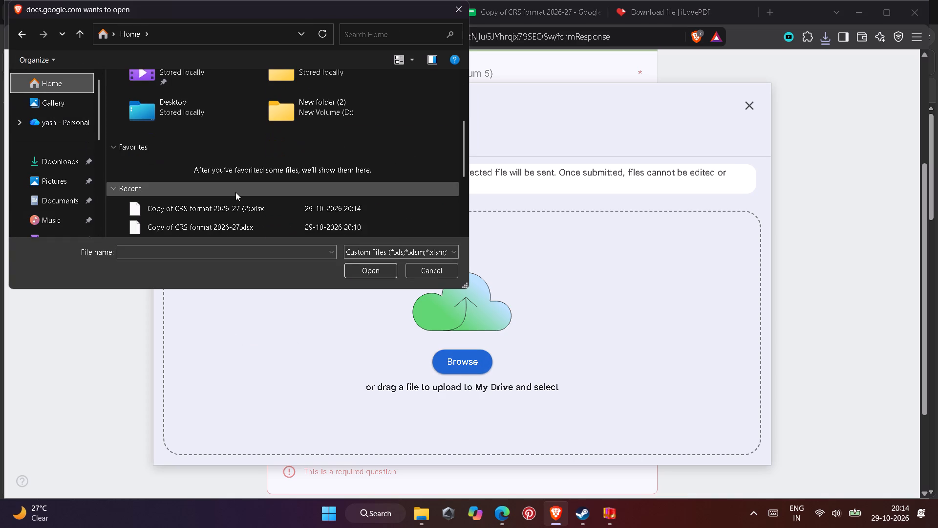
Attach Copy of CRS format 2026-27 (2).xlsx from the recent files to the form's certificate request sheet question.
{"action": "scroll", "coordinate": [235, 192], "scroll_direction": "down", "scroll_amount": 1}
{"action": "left_click", "coordinate": [320, 167]}
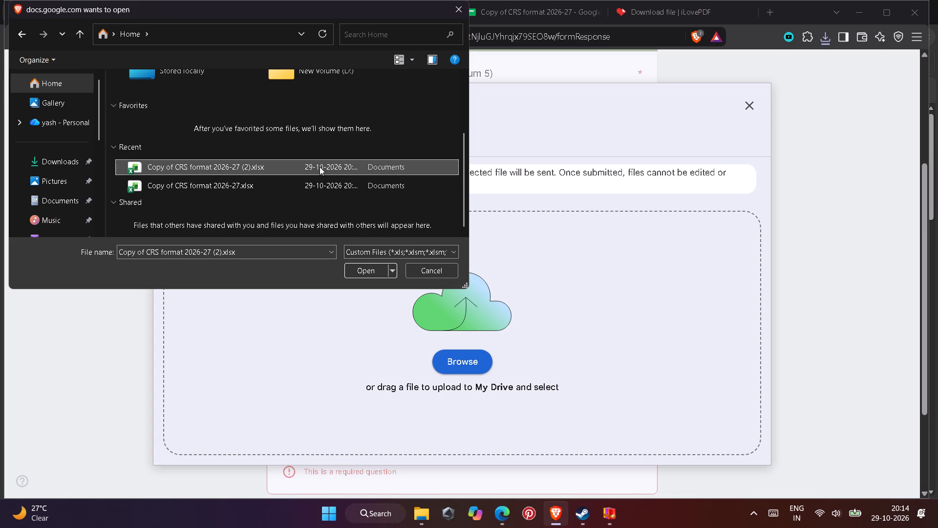
{"action": "left_click", "coordinate": [356, 273]}
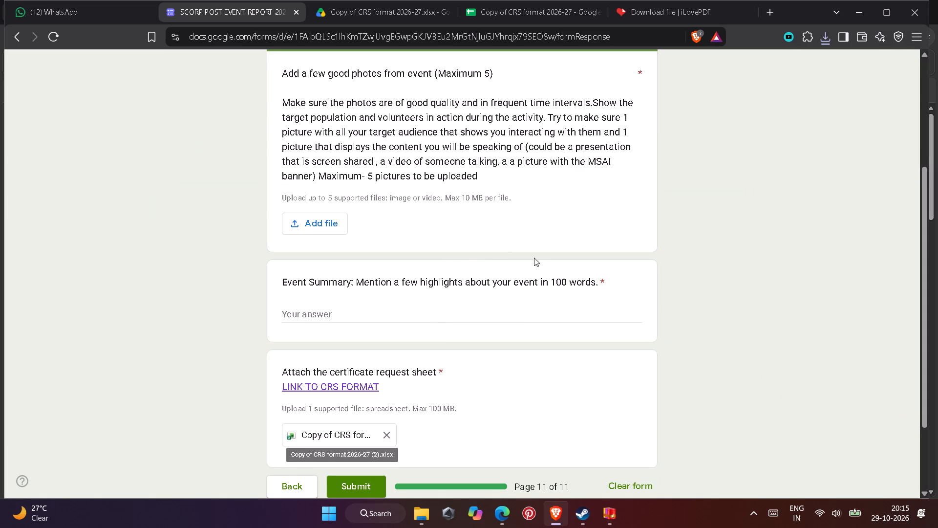
Compare the dates in the old Copy of CRS format 2026-27.xlsx preview with those in the edited Google Sheets copy.
{"action": "scroll", "coordinate": [458, 251], "scroll_direction": "down", "scroll_amount": 2}
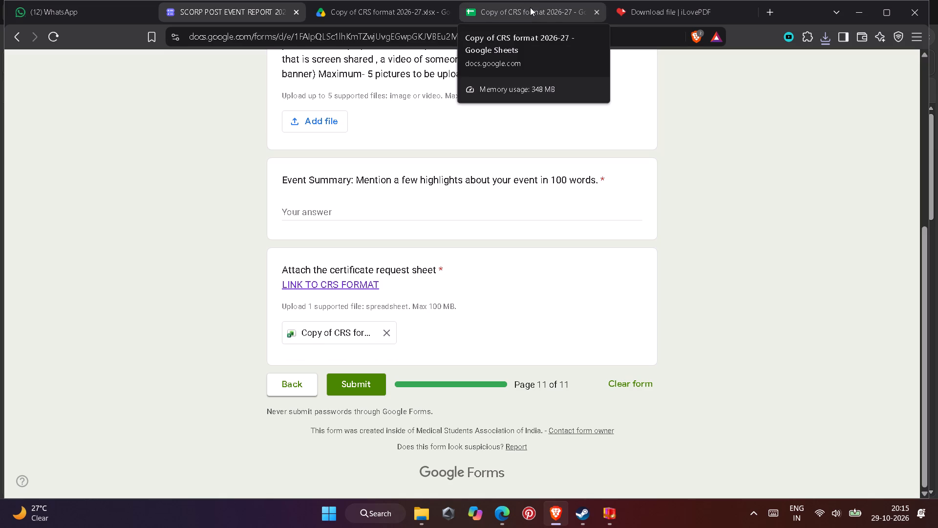
{"action": "left_click", "coordinate": [502, 9]}
{"action": "left_click", "coordinate": [242, 11]}
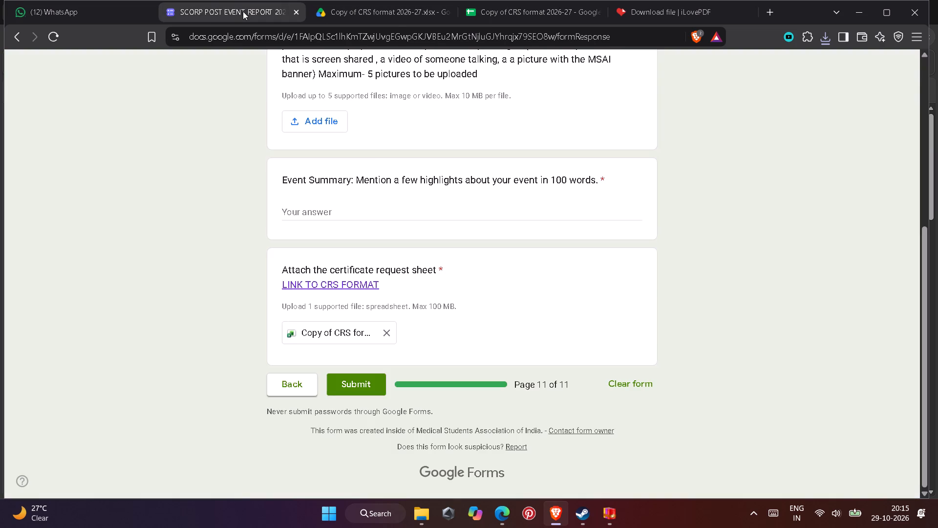
{"action": "left_click", "coordinate": [376, 13]}
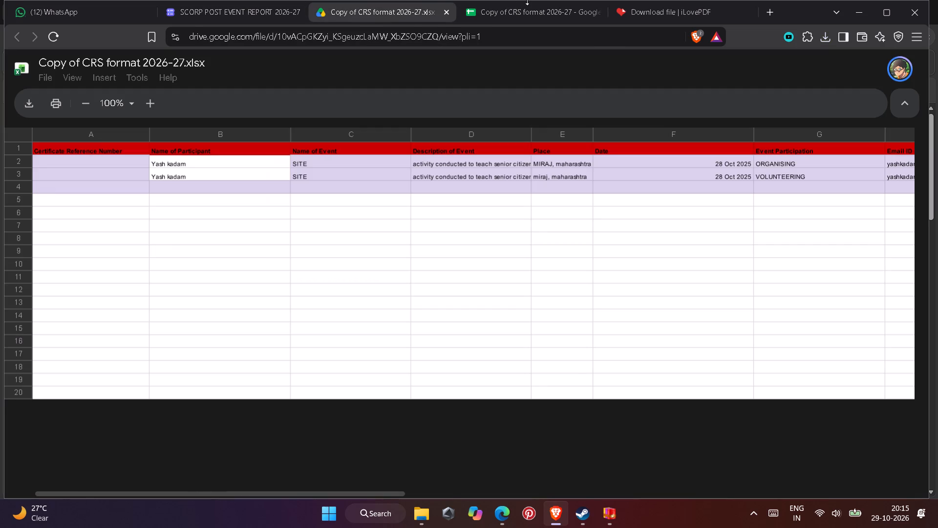
{"action": "left_click", "coordinate": [547, 15]}
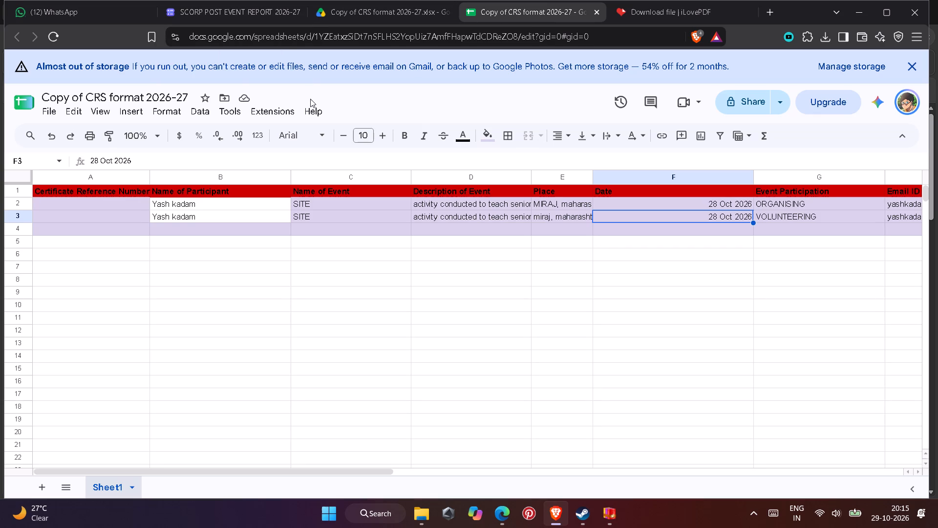
{"action": "left_click", "coordinate": [202, 3]}
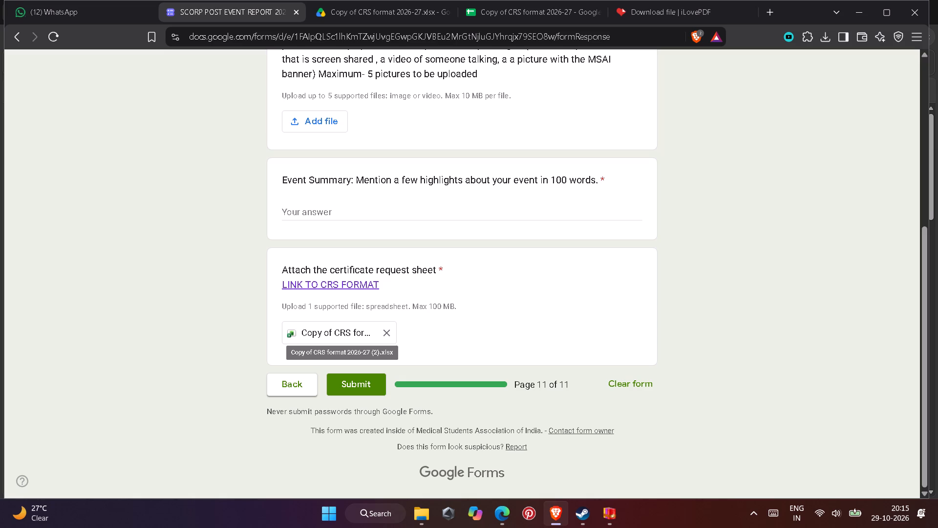
{"action": "left_click", "coordinate": [528, 5]}
{"action": "left_click", "coordinate": [194, 21]}
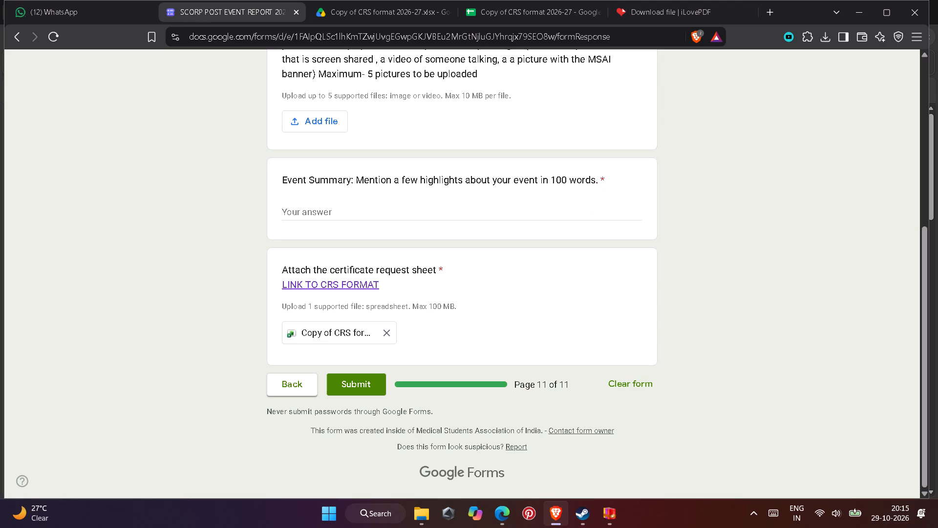
Open the newly attached Copy of CRS format 2026-27 (2).xlsx from the form and check its entries' dates, participation and email columns.
{"action": "left_click", "coordinate": [350, 328]}
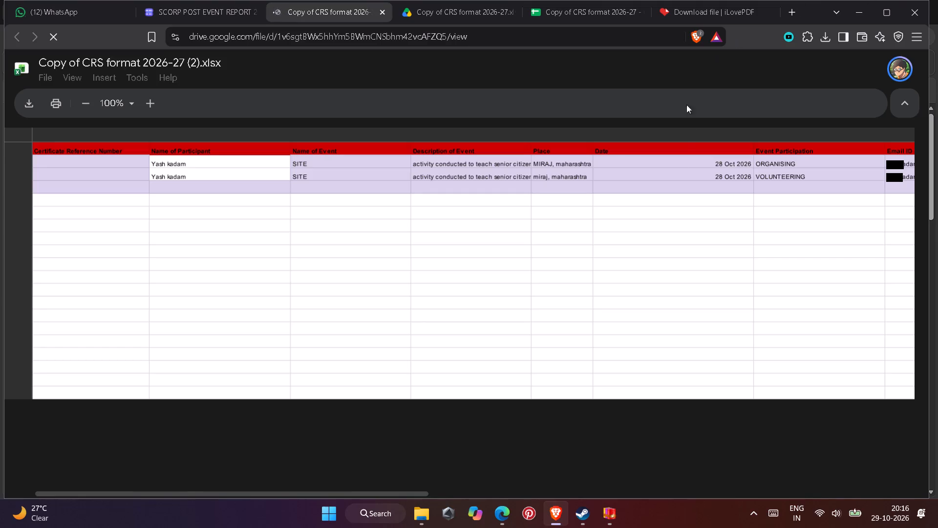
{"action": "left_click", "coordinate": [682, 166]}
{"action": "left_click", "coordinate": [682, 187]}
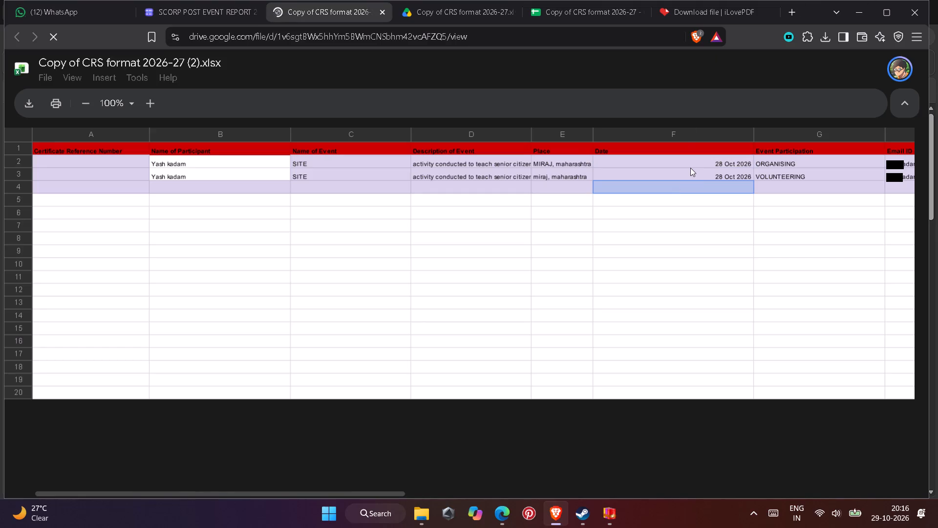
{"action": "left_click", "coordinate": [694, 159]}
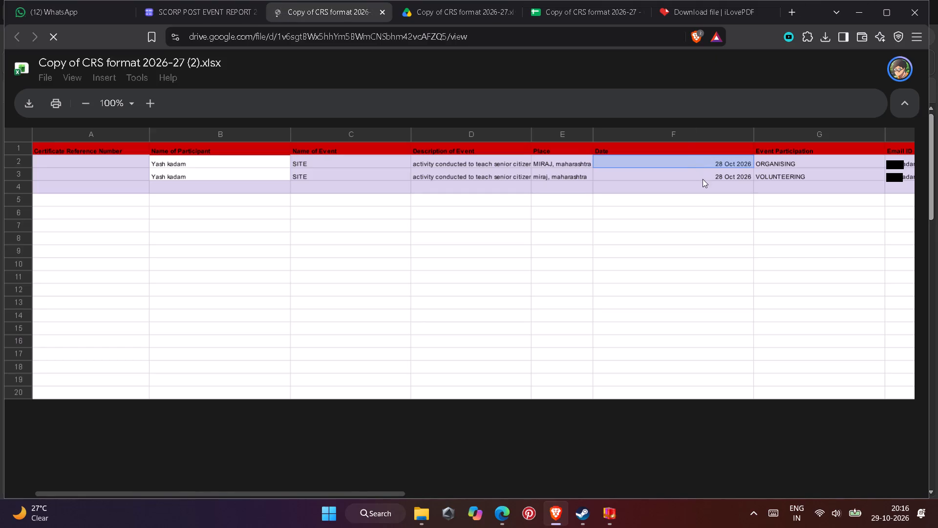
{"action": "left_click", "coordinate": [703, 179]}
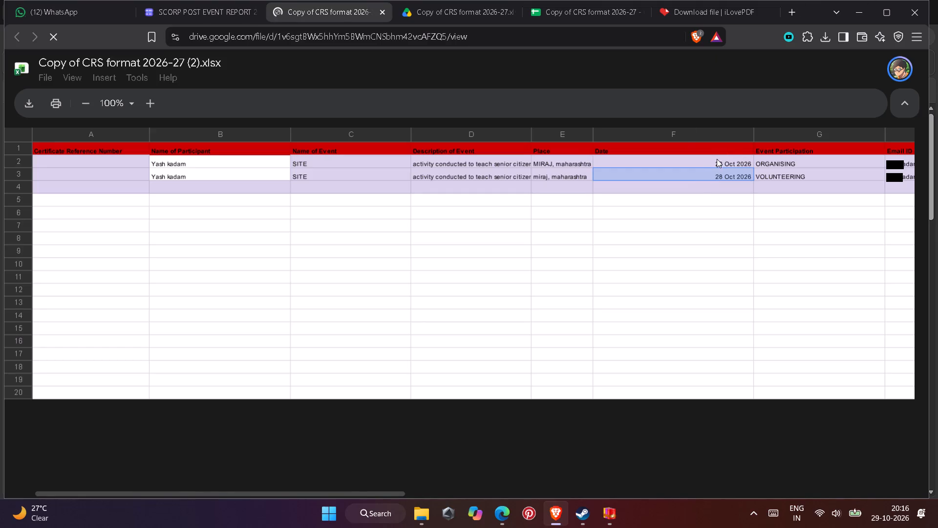
{"action": "left_click", "coordinate": [708, 163]}
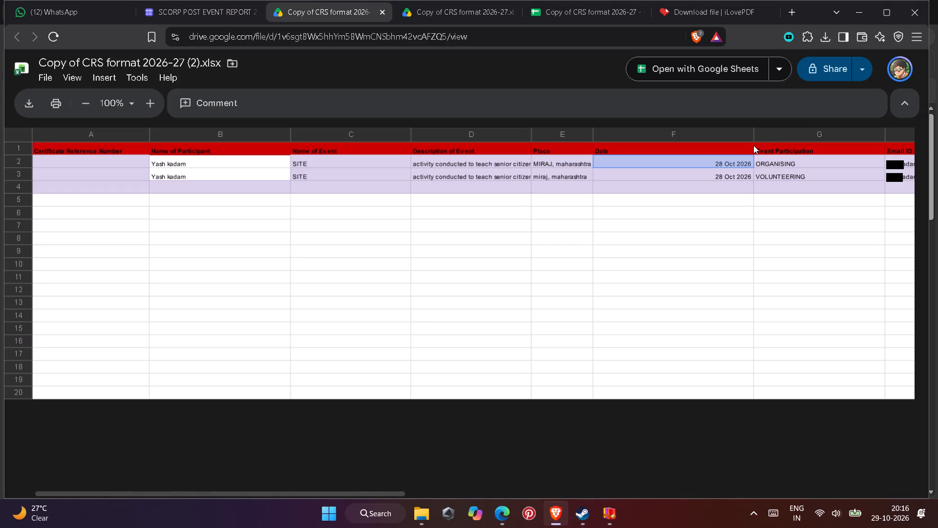
{"action": "left_click", "coordinate": [730, 176]}
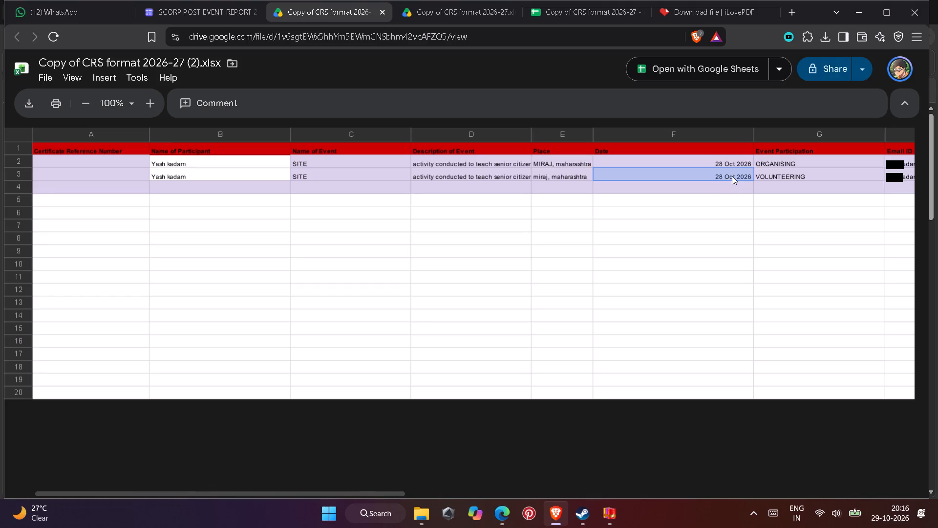
{"action": "key", "text": "Right"}
{"action": "key", "text": "Right"}
{"action": "key", "text": "Right"}
{"action": "key", "text": "Right"}
{"action": "left_click_drag", "start_coordinate": [382, 496], "coordinate": [470, 496]}
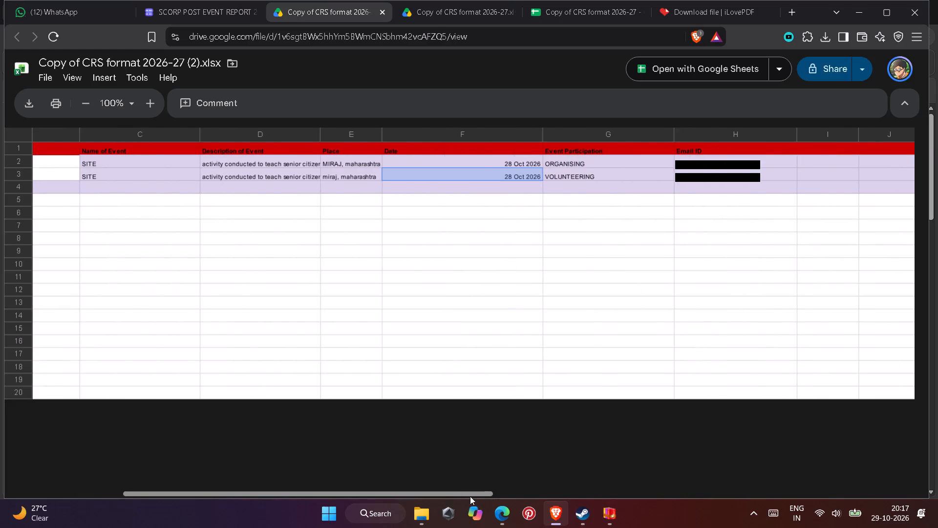
{"action": "left_click_drag", "start_coordinate": [470, 496], "coordinate": [369, 504]}
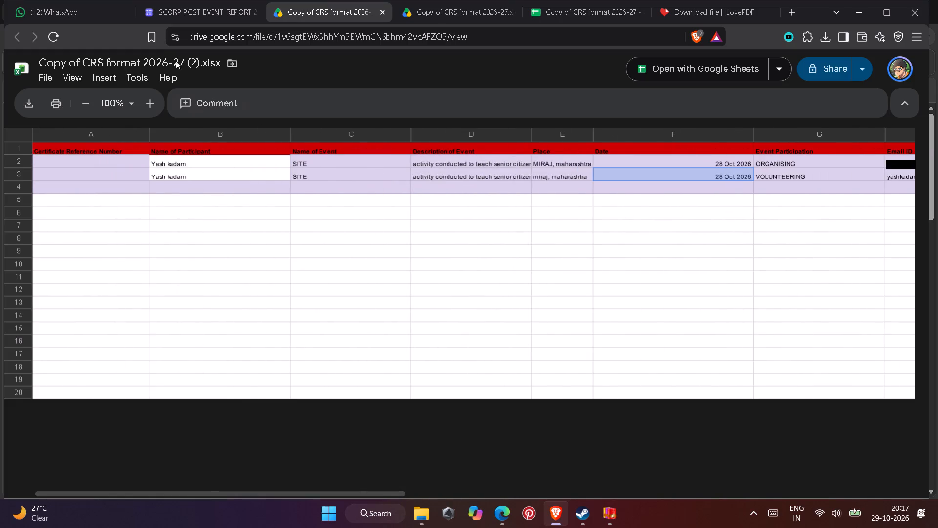
{"action": "left_click", "coordinate": [177, 9]}
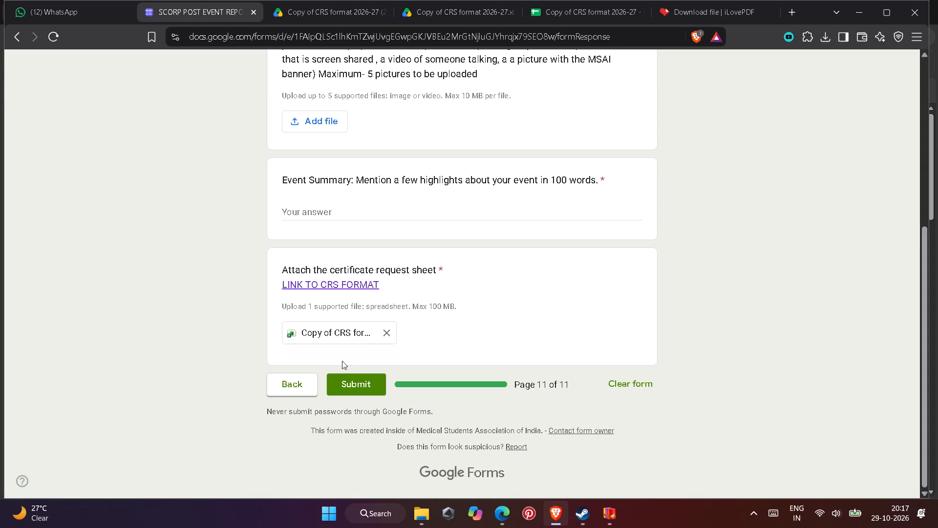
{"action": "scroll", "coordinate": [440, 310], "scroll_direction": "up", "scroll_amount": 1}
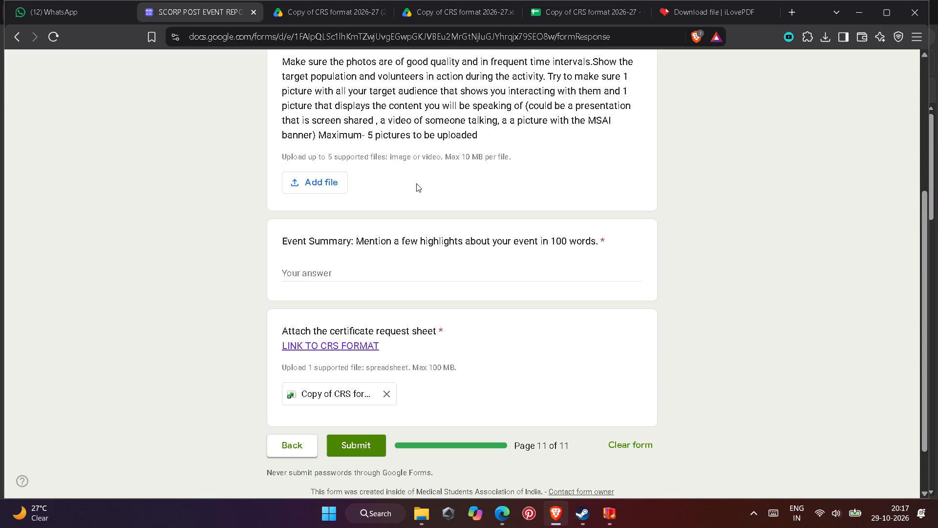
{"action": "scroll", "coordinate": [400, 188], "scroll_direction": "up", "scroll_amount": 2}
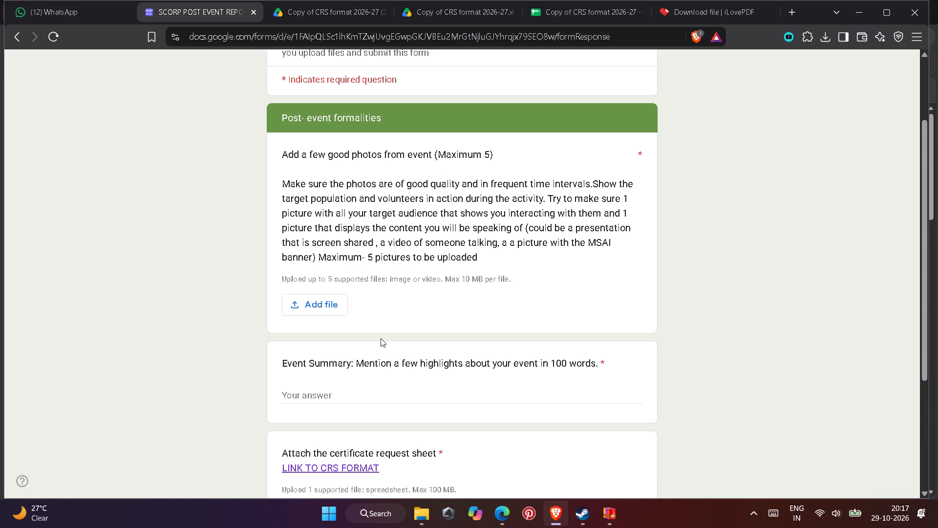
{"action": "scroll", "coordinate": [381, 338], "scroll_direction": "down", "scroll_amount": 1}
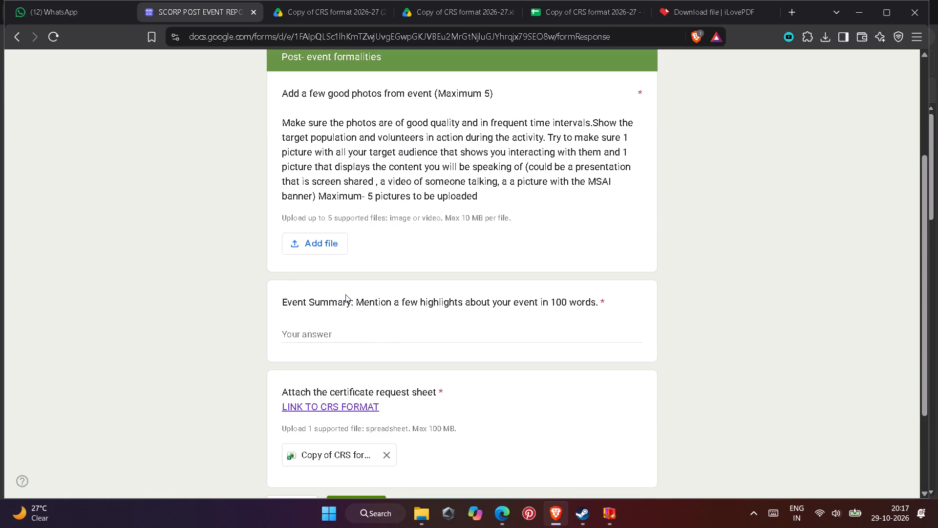